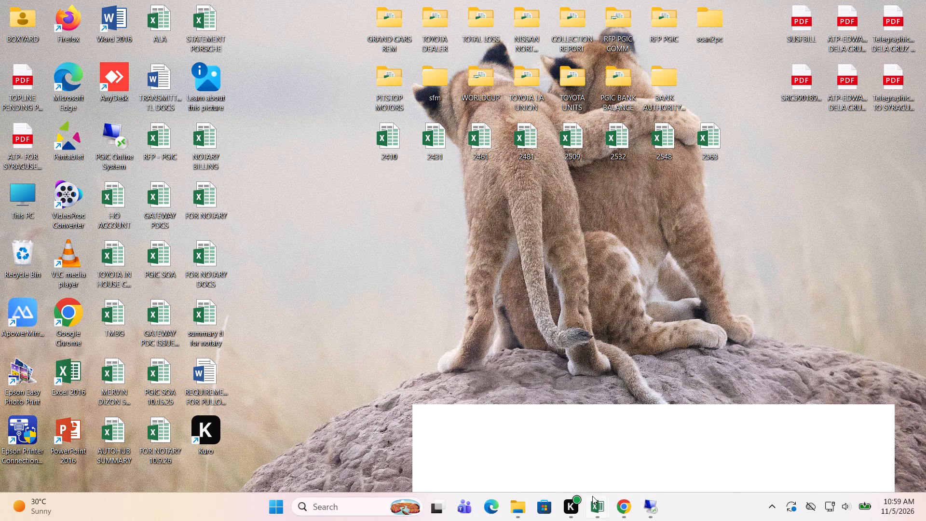
Switch to the Excel workbook GRANDCARS PAID CLAIMS FOR OFFSET.
click(602, 510)
click(616, 459)
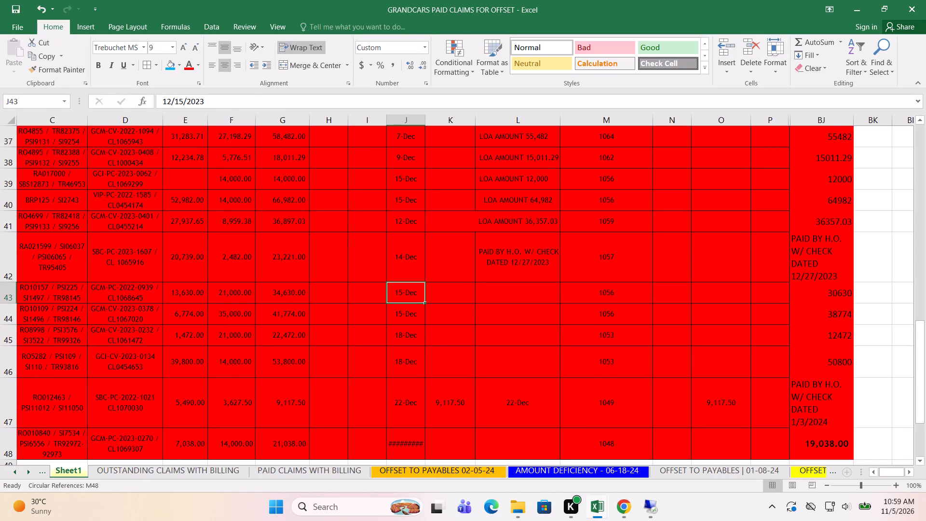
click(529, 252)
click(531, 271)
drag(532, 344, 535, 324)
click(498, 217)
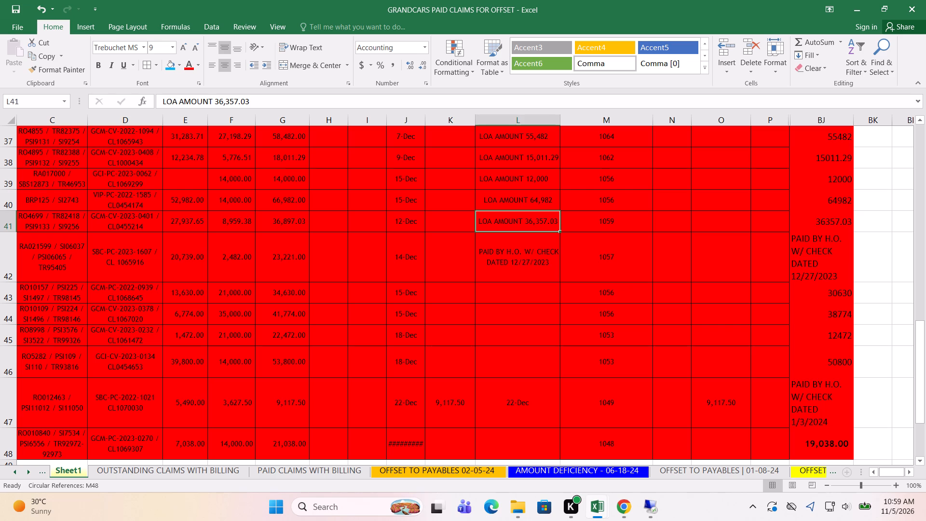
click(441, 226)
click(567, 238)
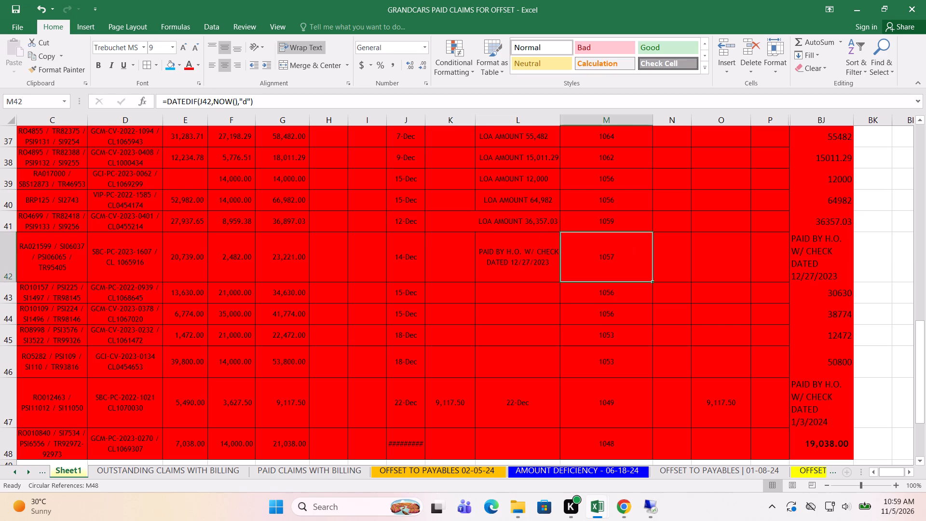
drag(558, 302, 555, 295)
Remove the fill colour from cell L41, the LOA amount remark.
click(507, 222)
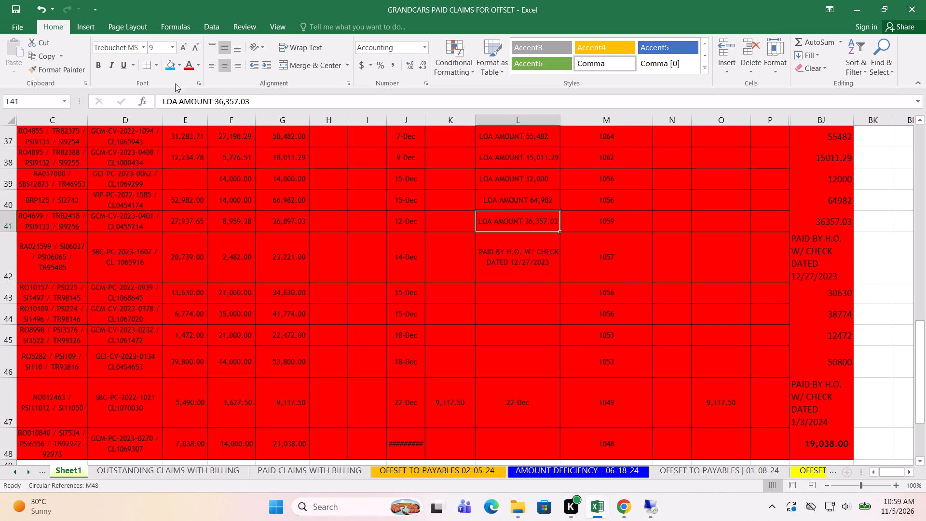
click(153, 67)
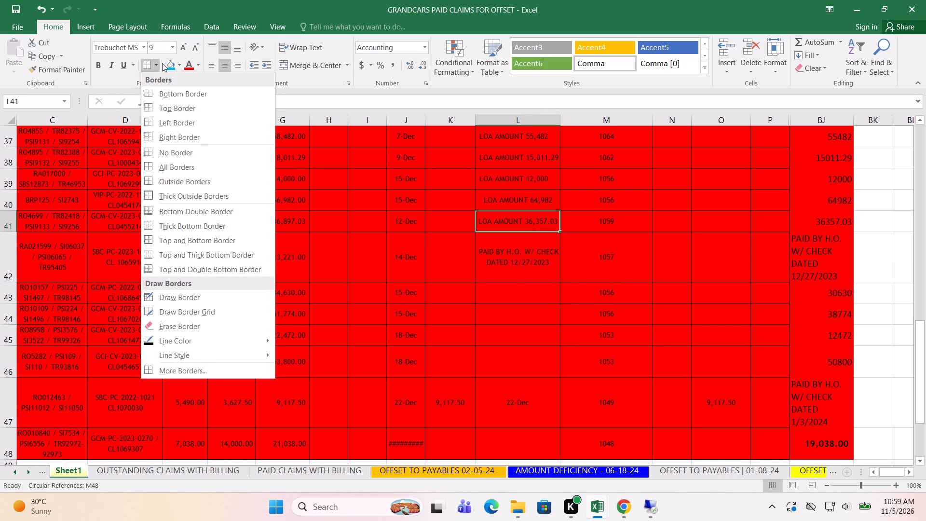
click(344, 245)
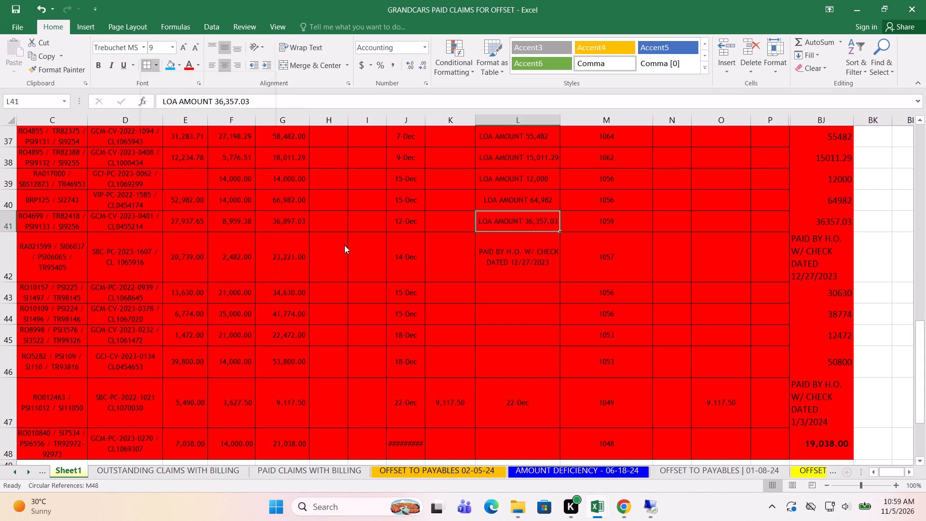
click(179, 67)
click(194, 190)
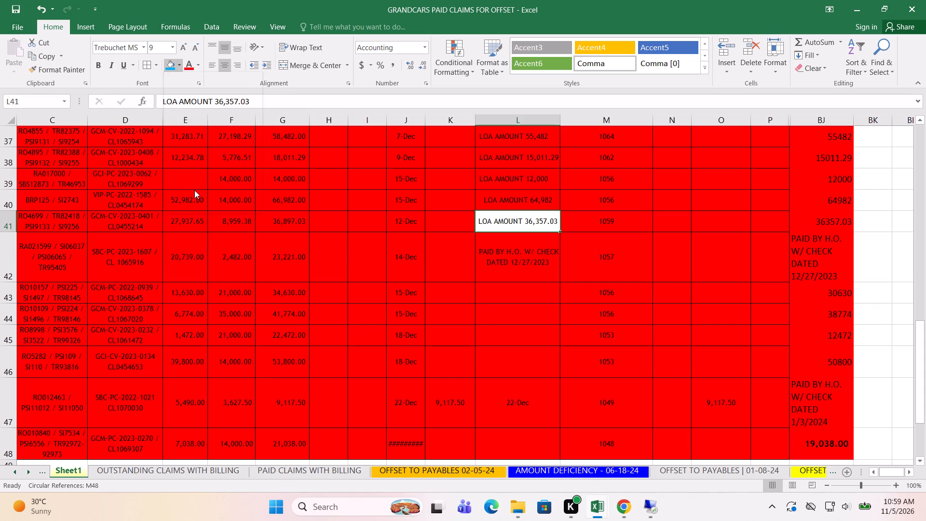
Fill cells K40:L41 with the standard red colour.
drag(323, 296, 331, 296)
drag(456, 195, 508, 219)
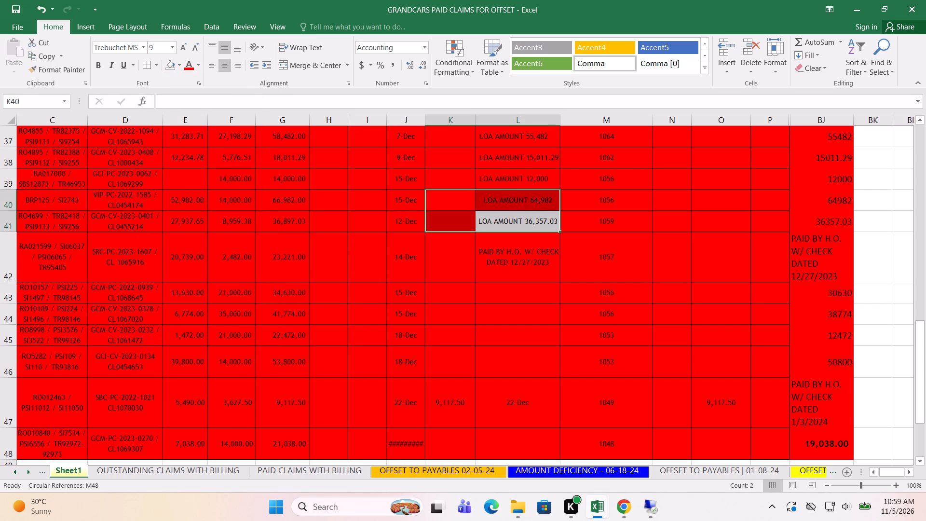
click(180, 67)
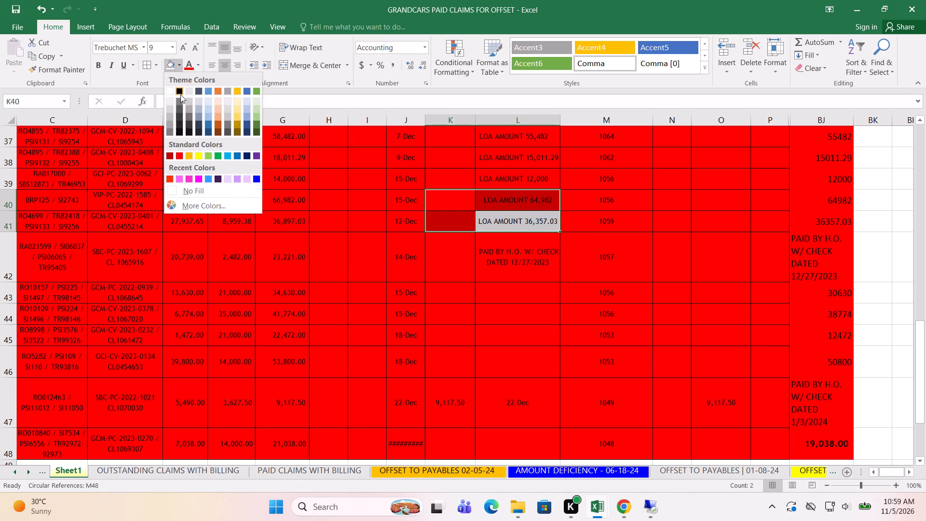
click(180, 156)
click(447, 301)
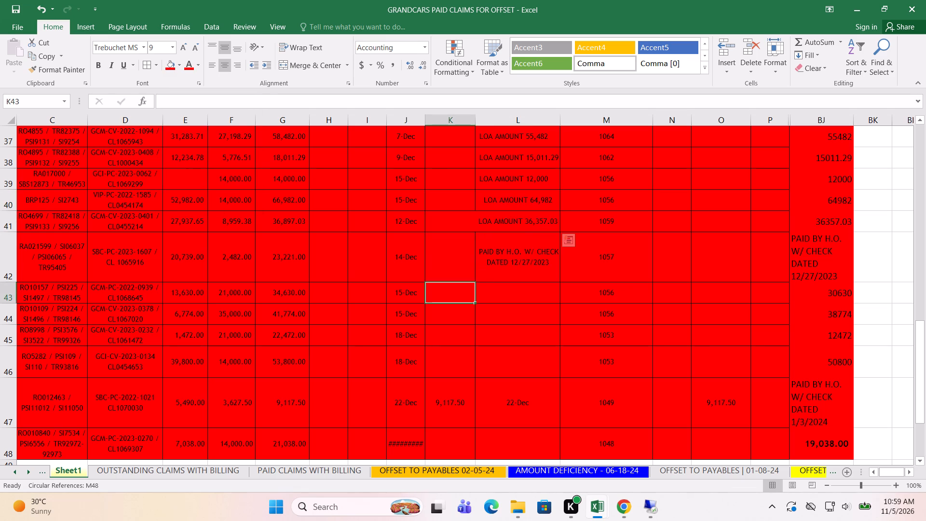
Apply the current border style to the empty cell K41.
click(469, 224)
click(143, 66)
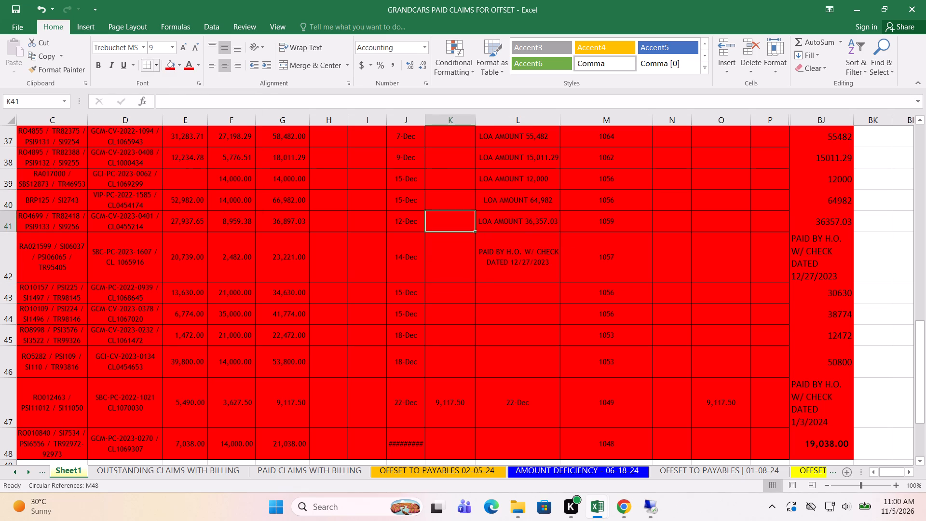
click(412, 315)
Widen column K slightly.
drag(477, 120, 496, 118)
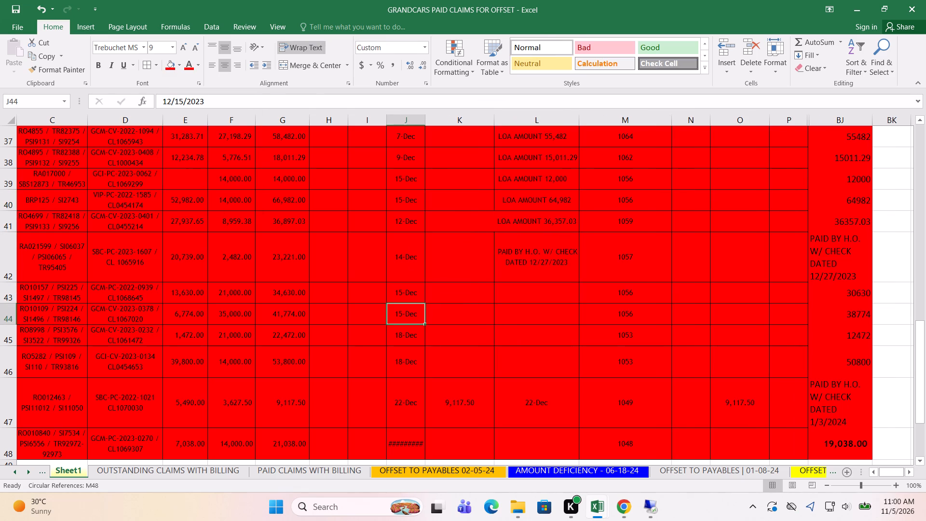
click(523, 250)
click(525, 229)
double_click(528, 226)
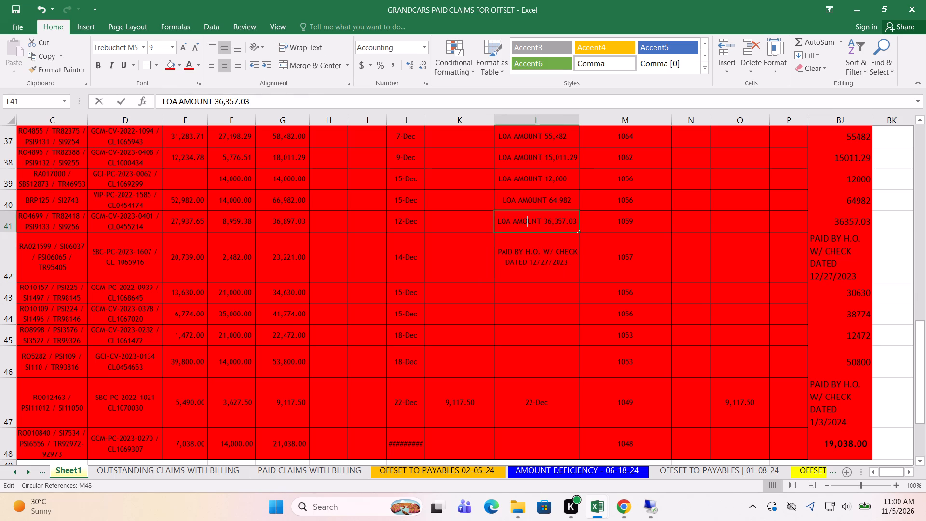
click(524, 254)
Try to draw a border along the left edge of cell L41 using the Automatic line colour.
click(538, 222)
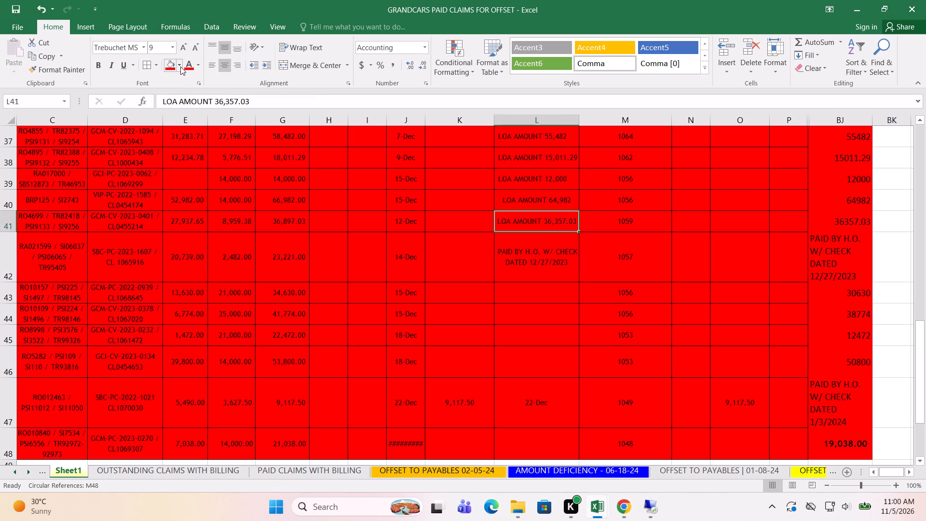
click(154, 64)
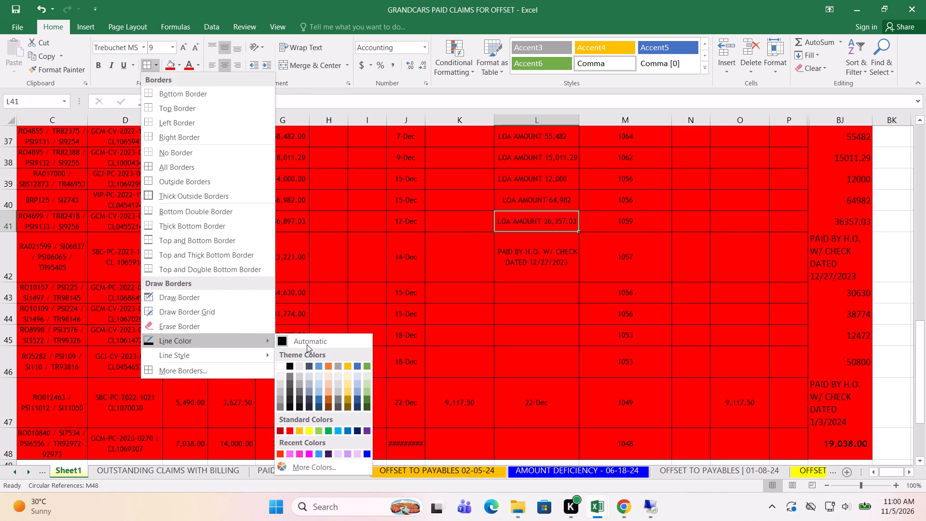
click(308, 342)
click(463, 311)
click(521, 222)
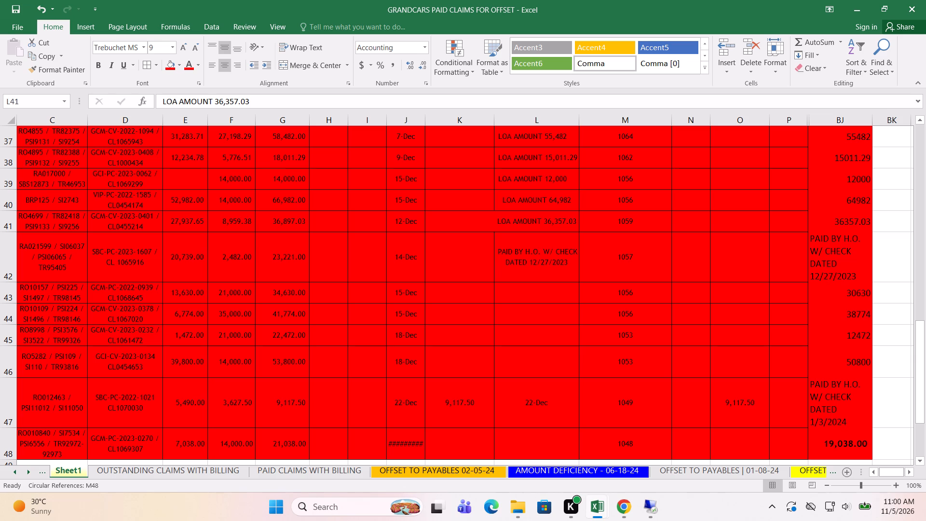
drag(495, 217, 498, 233)
drag(495, 214, 501, 254)
drag(494, 215, 494, 229)
right_click(493, 229)
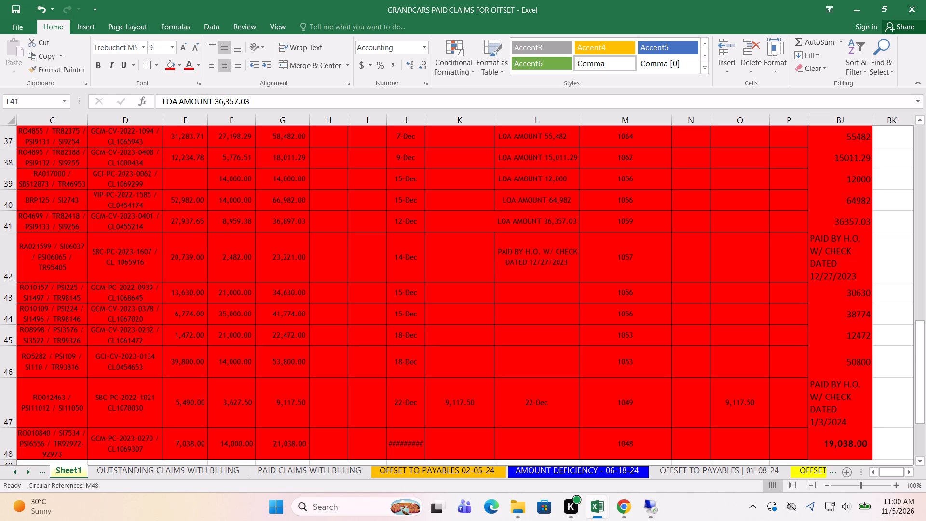
right_click(493, 229)
double_click(483, 225)
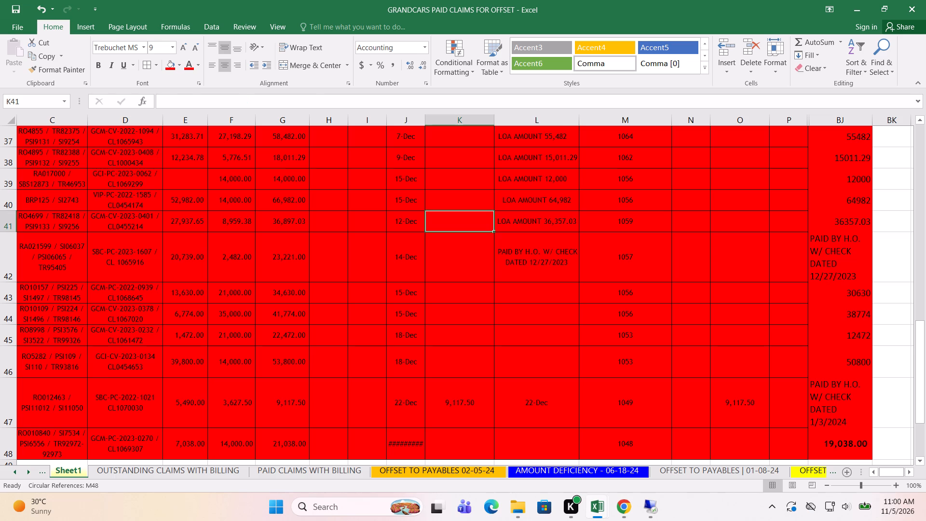
Apply the current border style to cell L41.
click(542, 230)
click(536, 278)
double_click(535, 224)
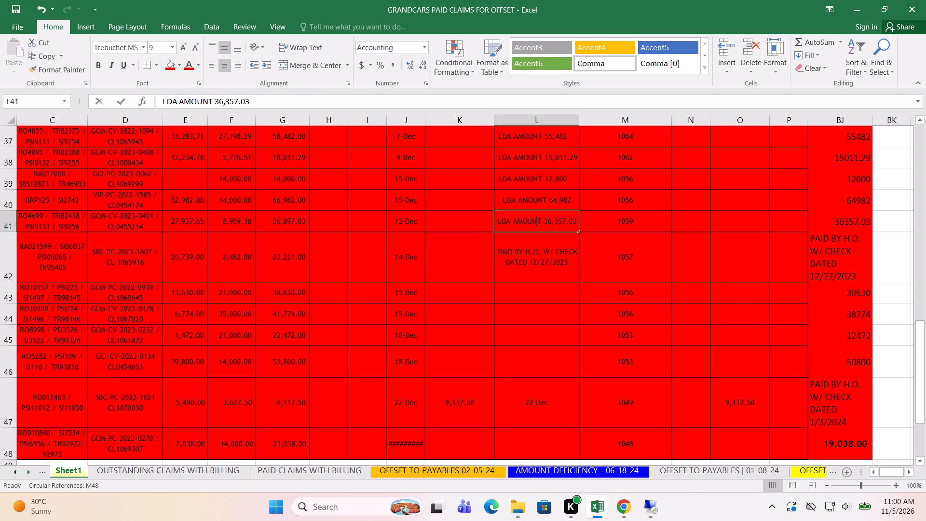
click(531, 254)
click(531, 226)
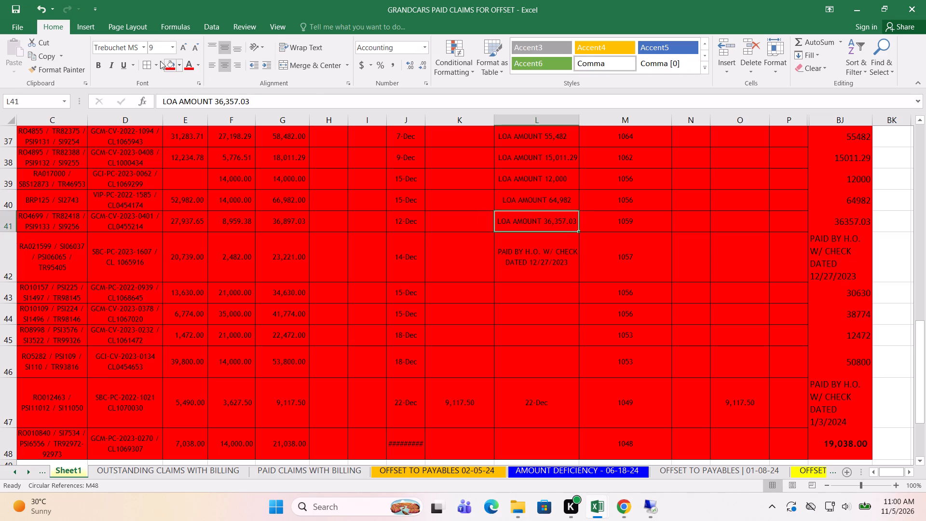
click(150, 61)
click(419, 297)
click(558, 221)
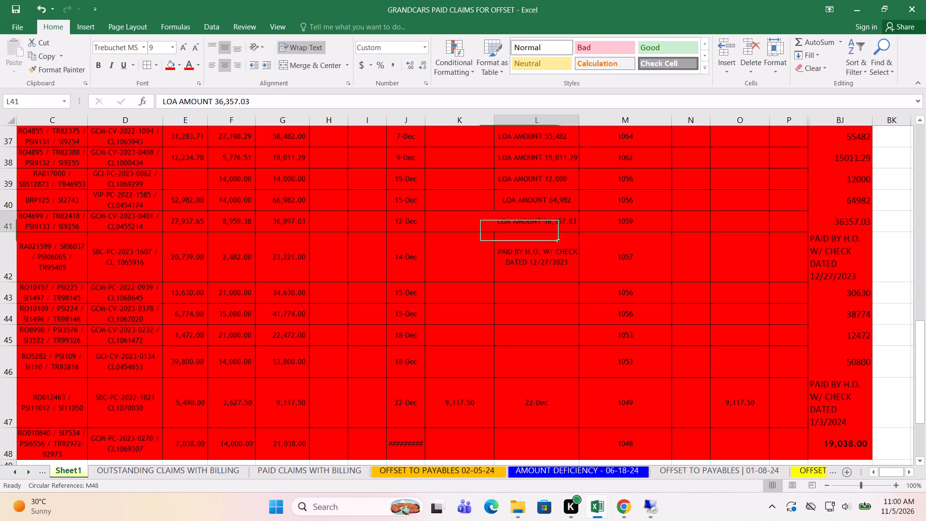
click(550, 279)
Autofit column L to the width of its contents.
click(506, 224)
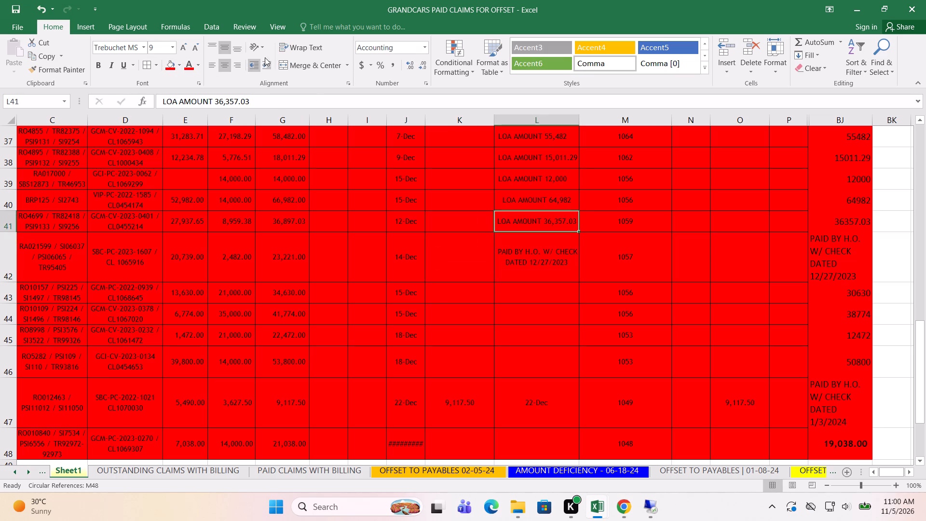
double_click(579, 118)
click(538, 291)
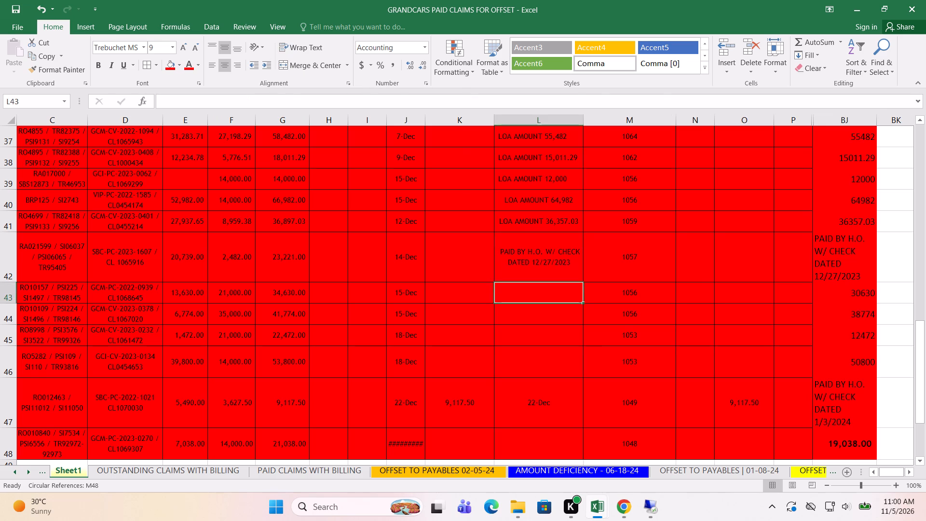
click(550, 230)
click(548, 252)
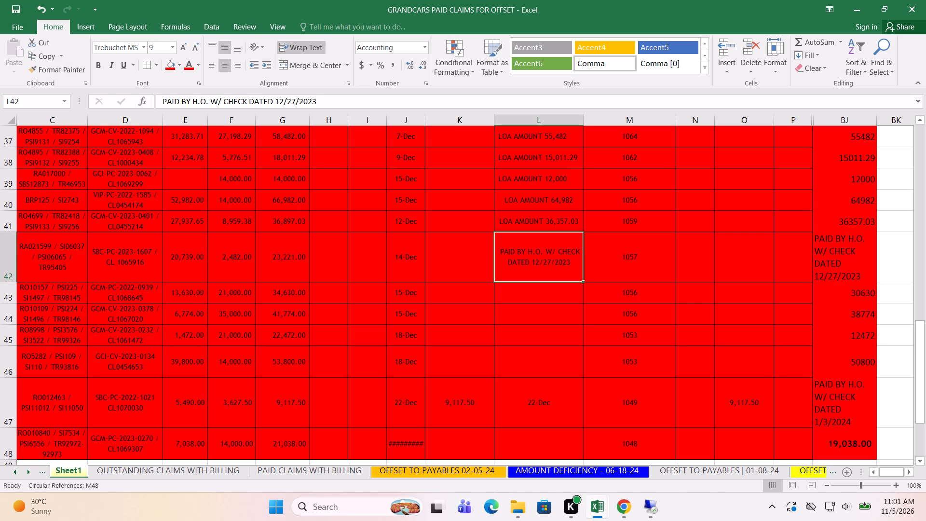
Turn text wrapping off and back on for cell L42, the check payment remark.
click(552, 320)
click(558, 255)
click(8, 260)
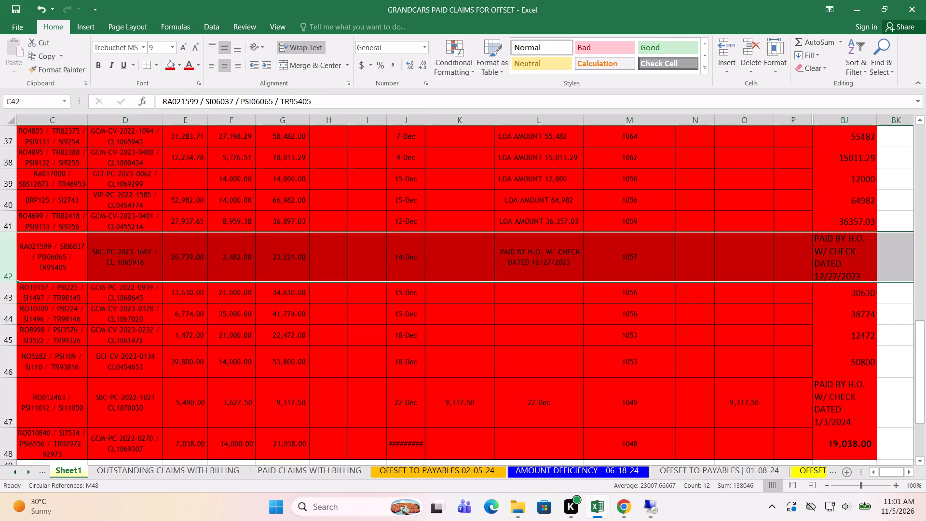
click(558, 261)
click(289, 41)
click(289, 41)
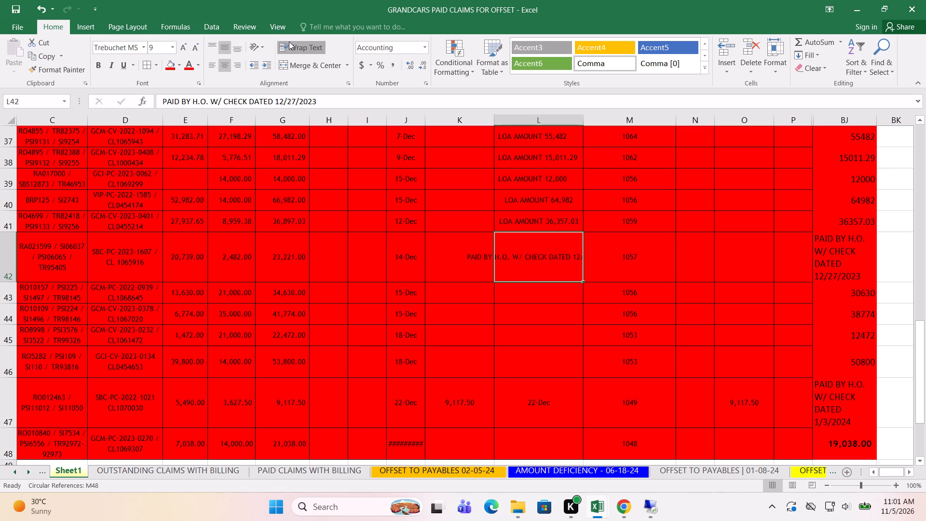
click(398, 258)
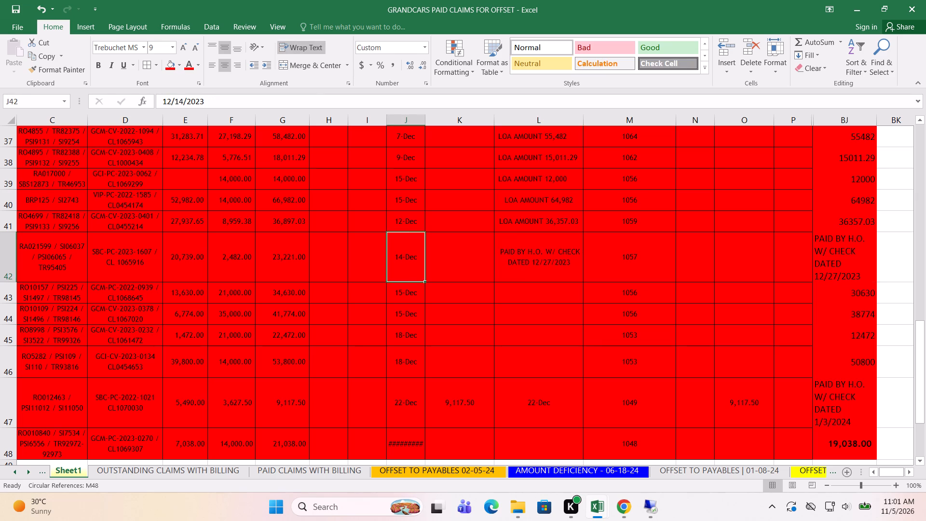
Reduce the height of row 42 so it is closer to three lines of text.
drag(9, 281, 19, 262)
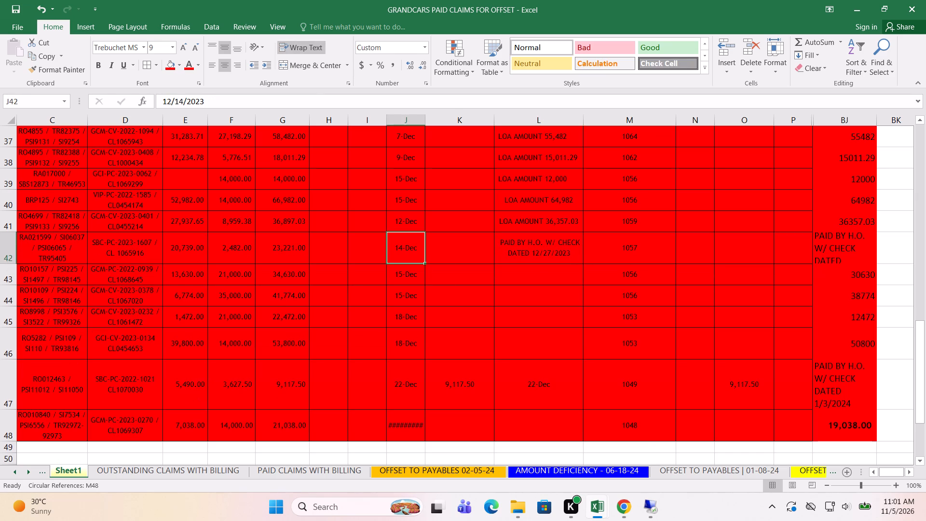
click(436, 326)
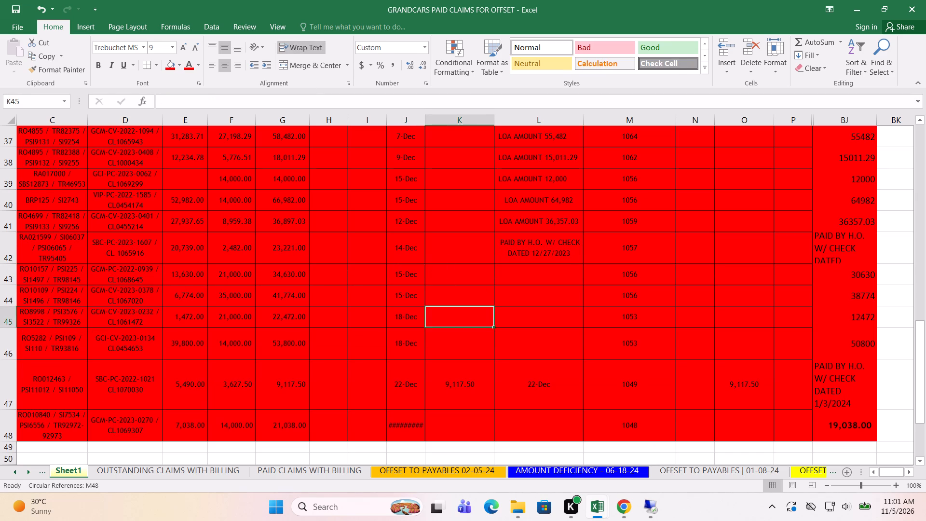
Enter the remark LOA AMOUNT 30,630 in cell L43.
click(553, 276)
text(LOA AMOUNT)
key(space)
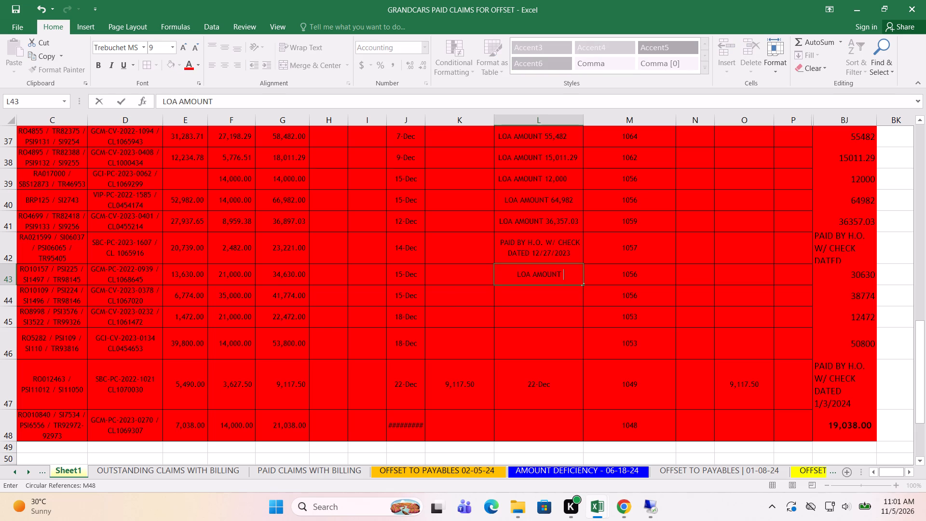
text(30)
text(,630)
key(Return)
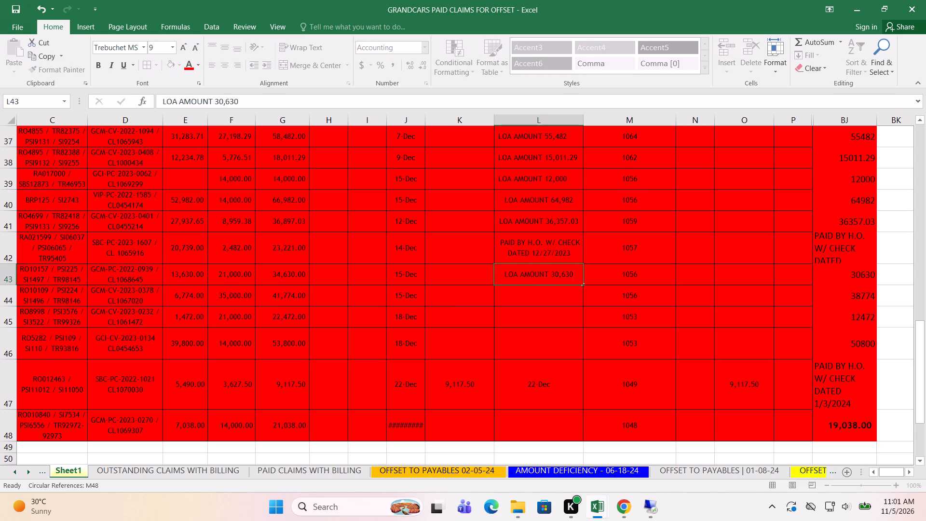
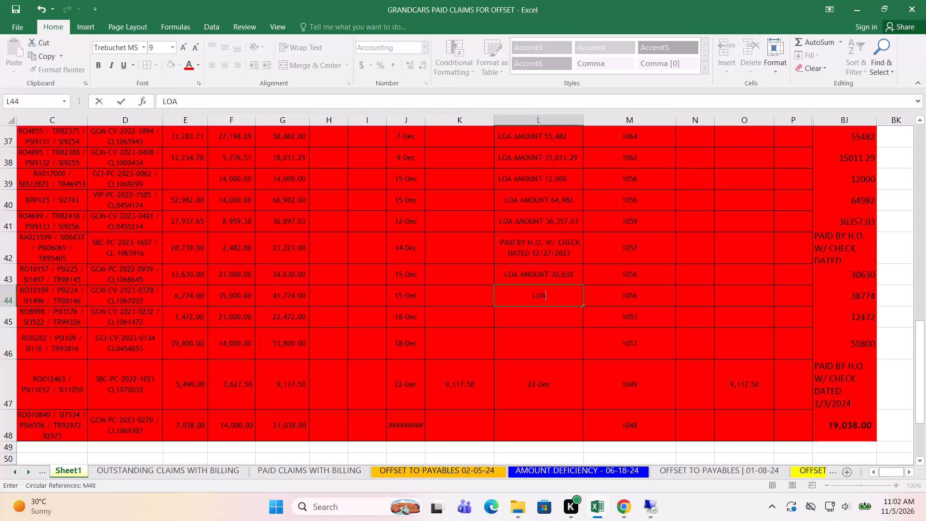
Complete the remark in cell L44 so it reads LOA AMOUNT 38,774.
key(space)
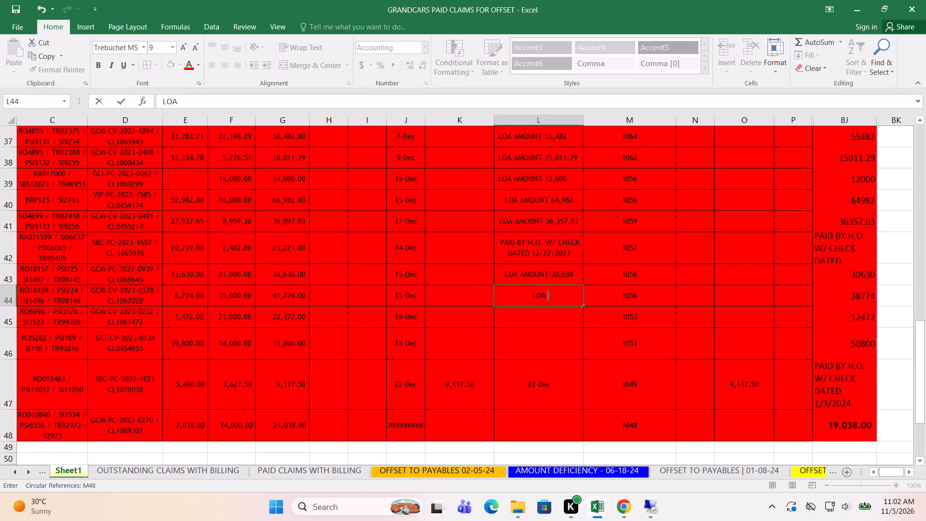
text(AMOUNT)
key(space)
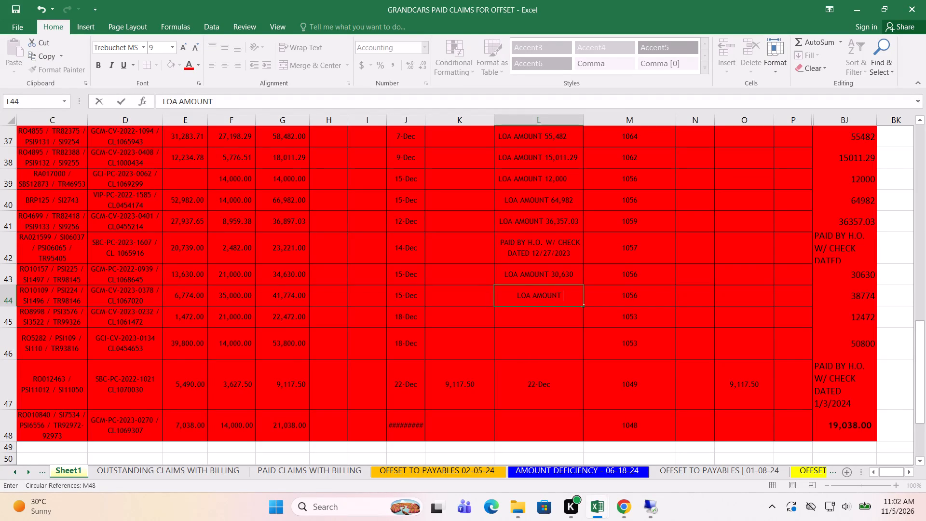
text(38)
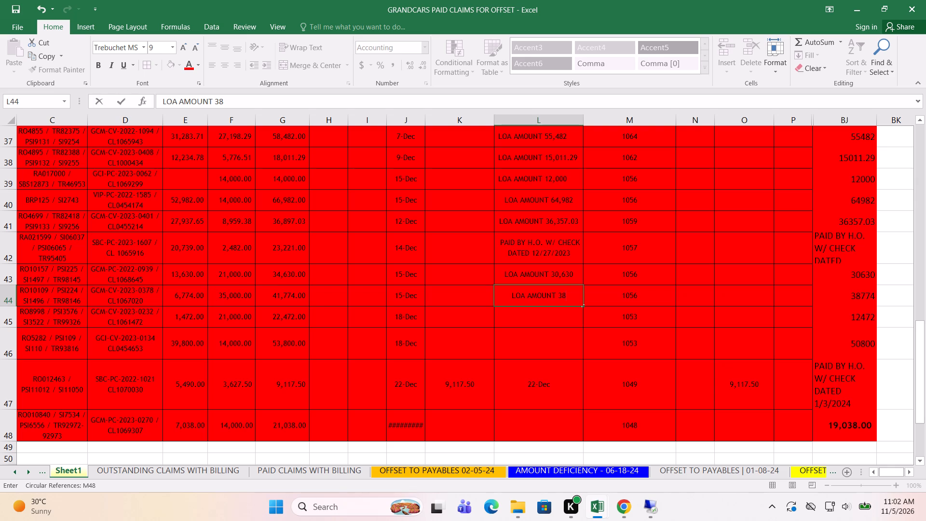
text(,774)
key(Return)
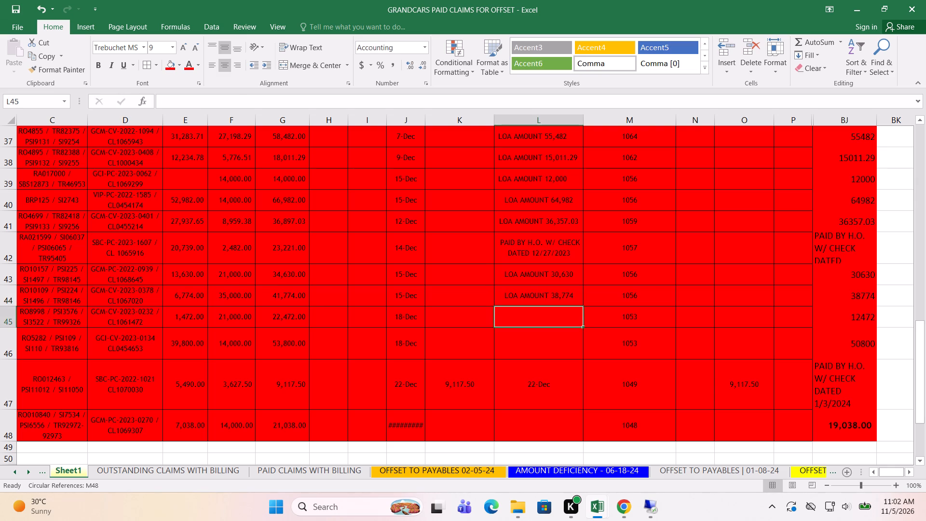
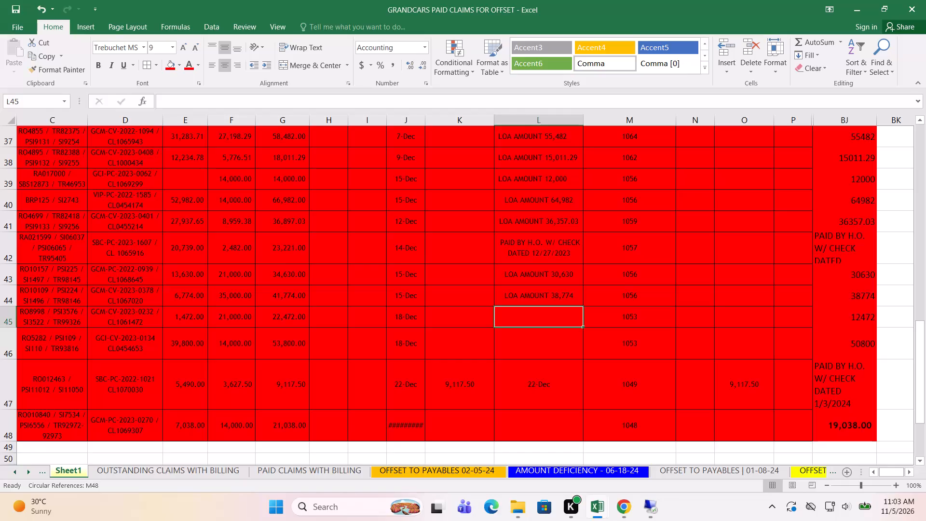
Enter the remarks LOA AMOUNT 12,472 in cell L45 and LOA AMOUNT 50,800 in cell L46.
text(LOA AMOUNT)
key(space)
text(12,472)
key(Return)
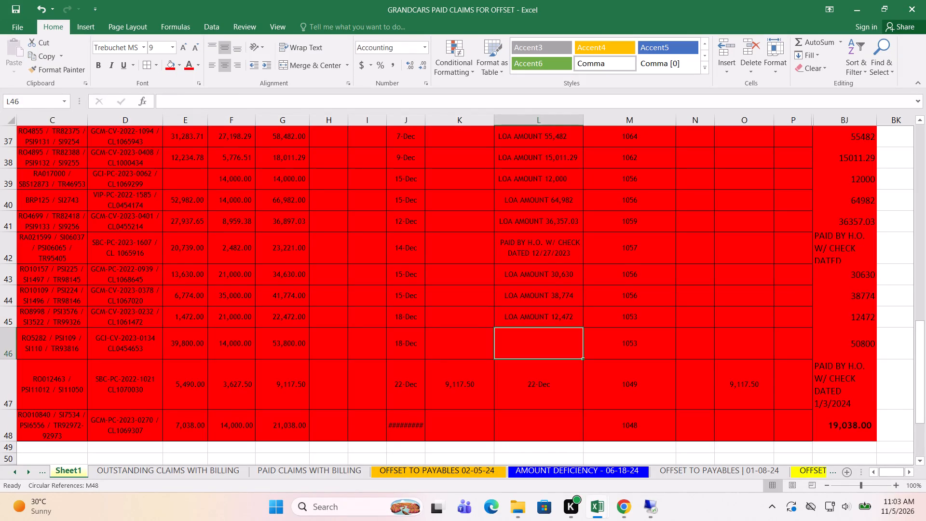
text(LOA AMOUNT)
key(space)
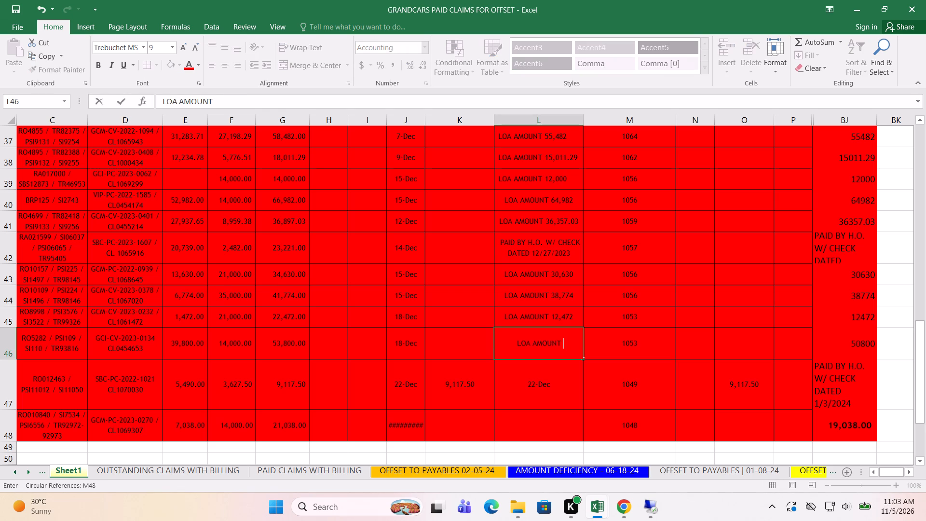
text(50,800)
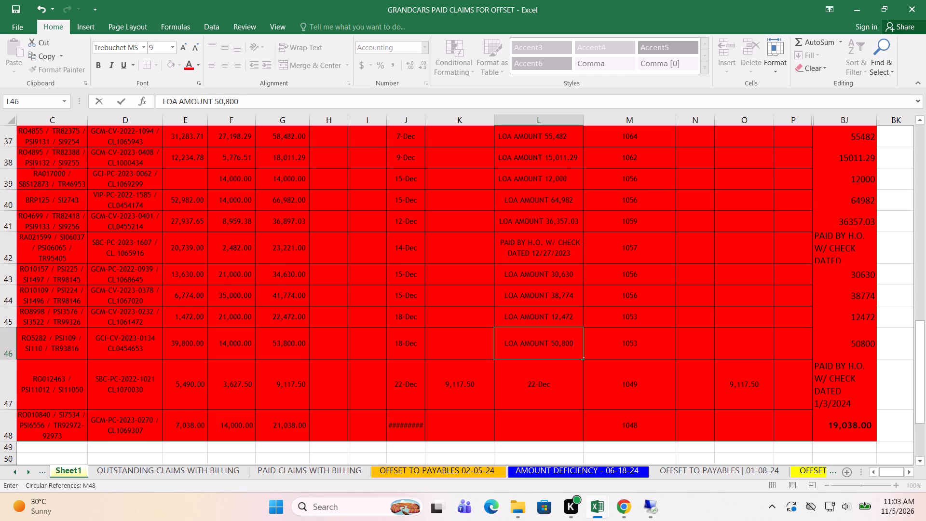
key(Return)
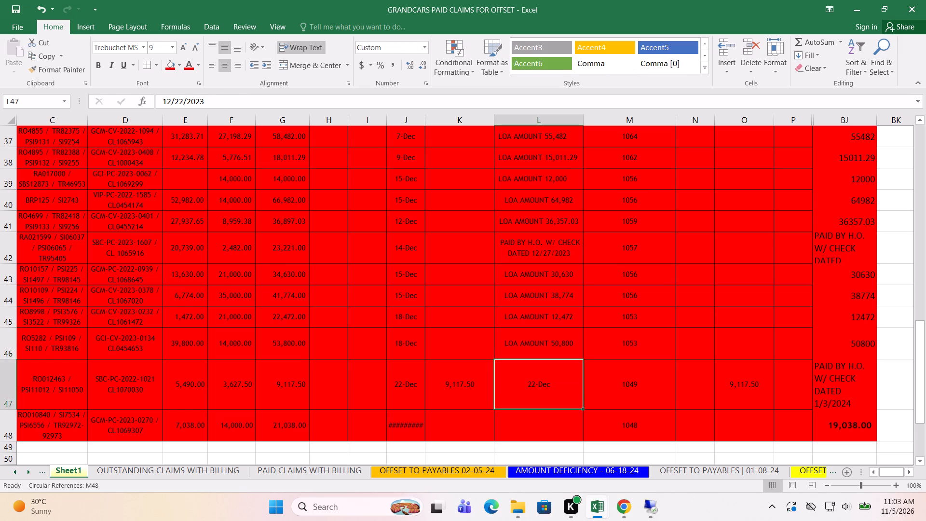
Copy the PAID BY H.O. W/ CHECK remark from cell L42 into cell L47, replacing its contents.
key(Up)
key(Up)
key(Up)
key(Up)
key(Up)
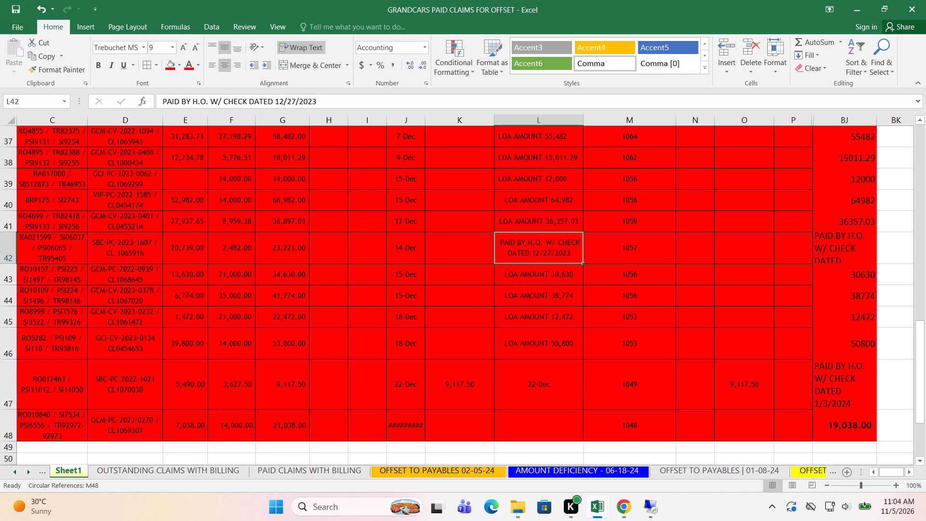
key(ctrl+c)
key(Down)
key(Down)
key(Down)
key(Down)
key(Down)
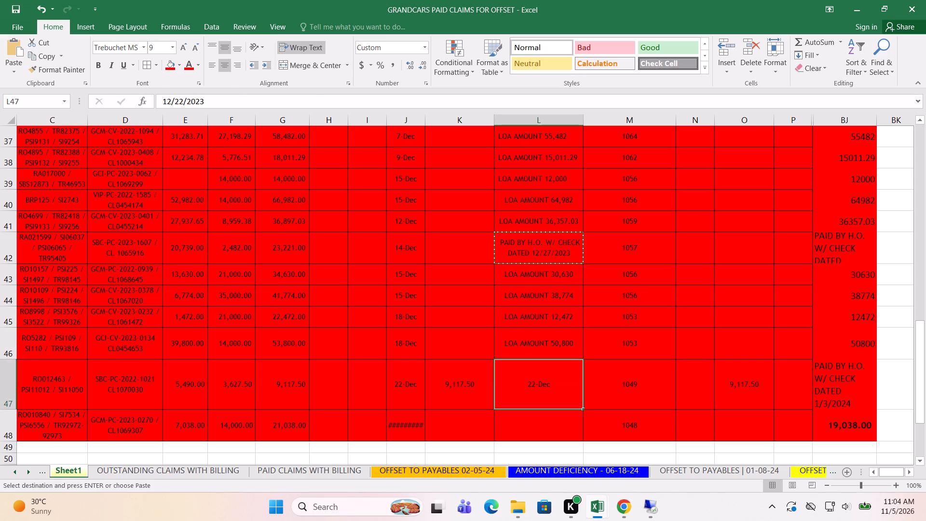
key(ctrl+v)
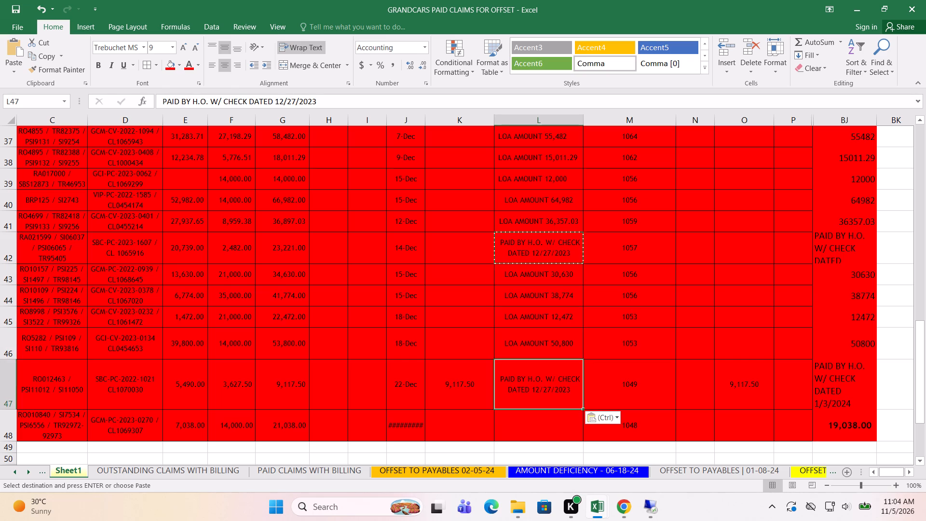
Change the check date in the L47 remark to 01/03/2024.
double_click(539, 391)
key(BackSpace)
key(Right)
key(Right)
key(Right)
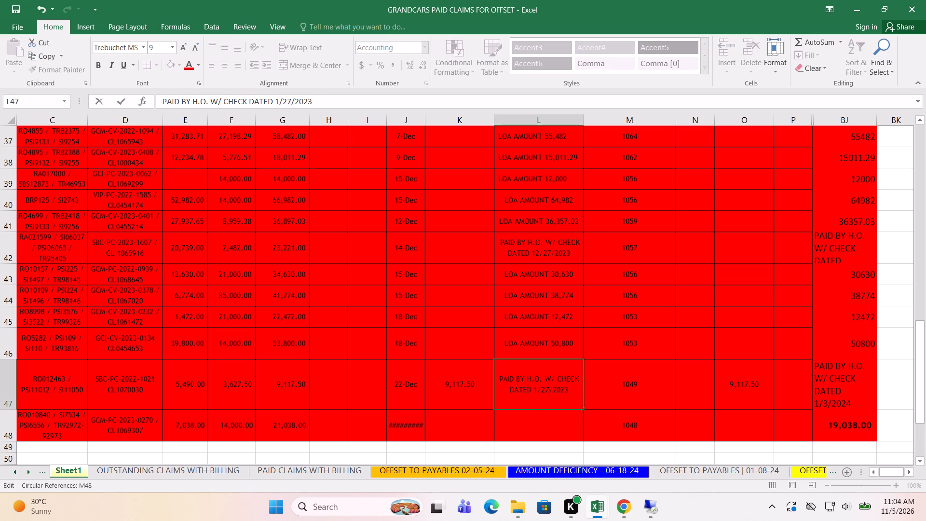
key(BackSpace)
key(BackSpace)
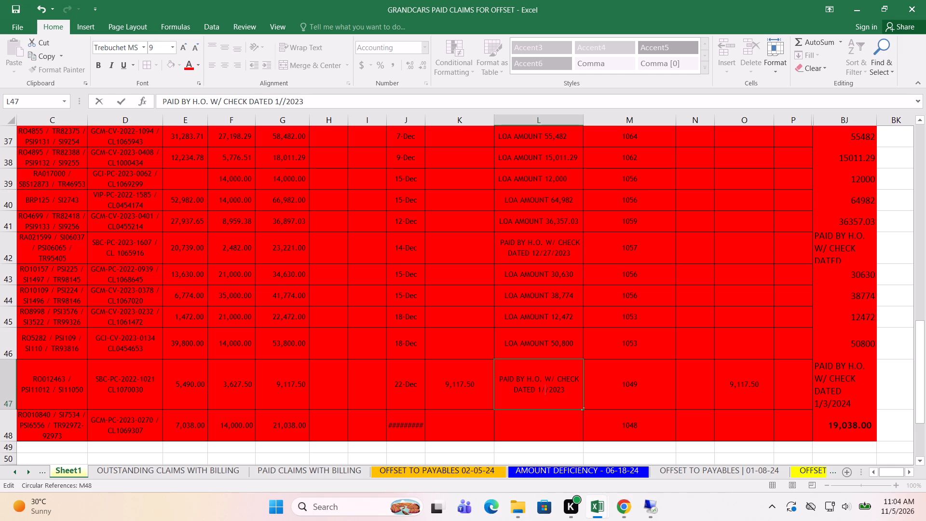
key(Left)
key(Left)
key(0)
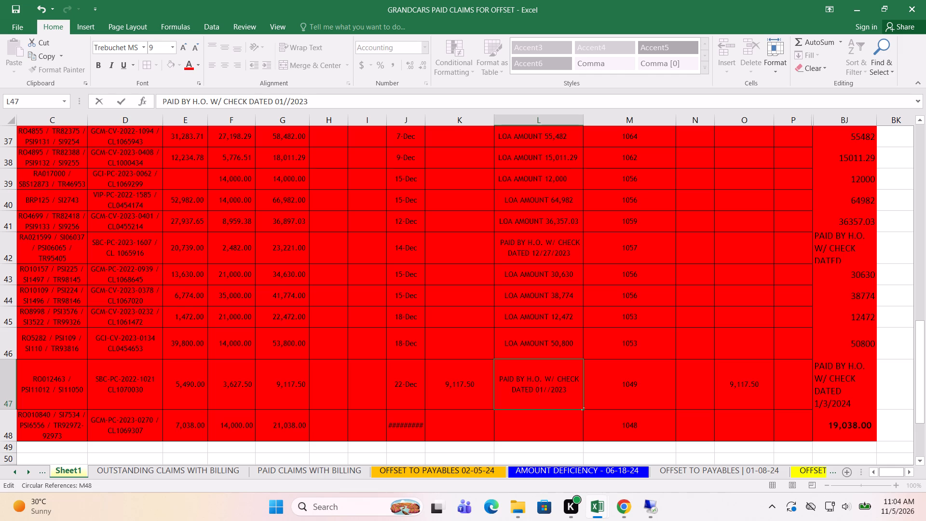
key(Right)
key(Right)
text(03)
key(Right)
key(Right)
key(Right)
key(Right)
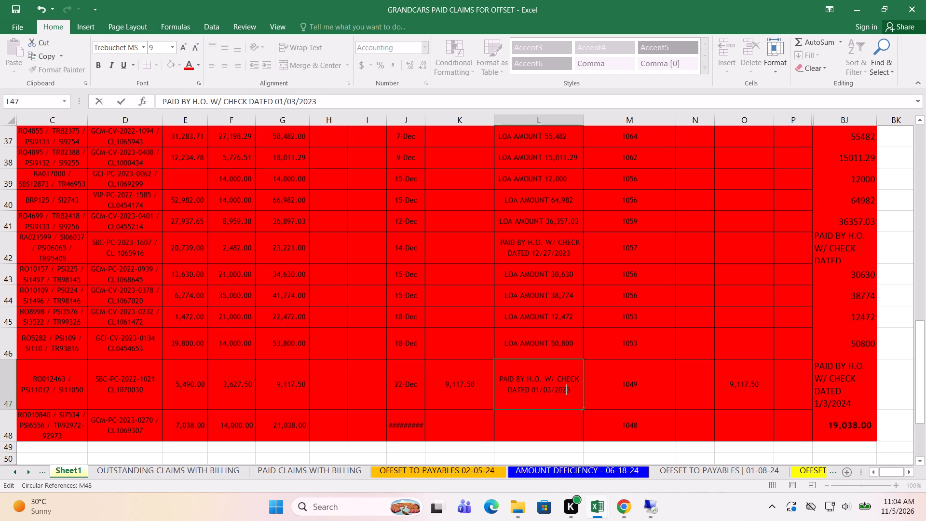
key(Right)
key(BackSpace)
key(4)
key(Return)
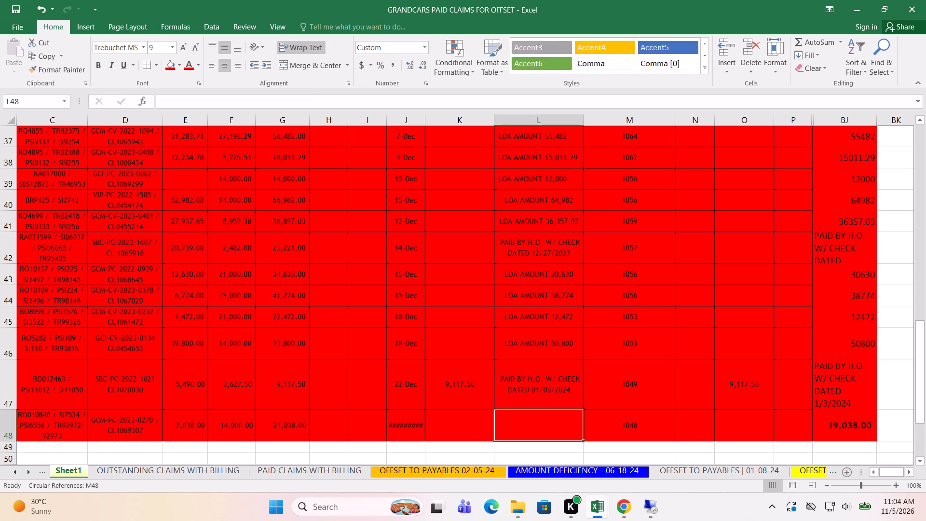
Enter the remark LOA AMOUNT 19,038 in cell L48.
key(Up)
key(Down)
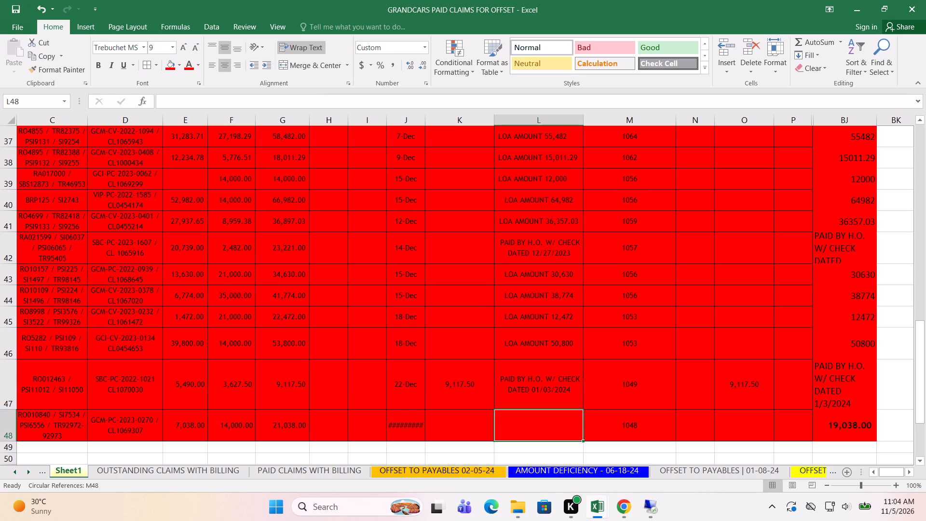
text(LOA AMOUNT)
key(space)
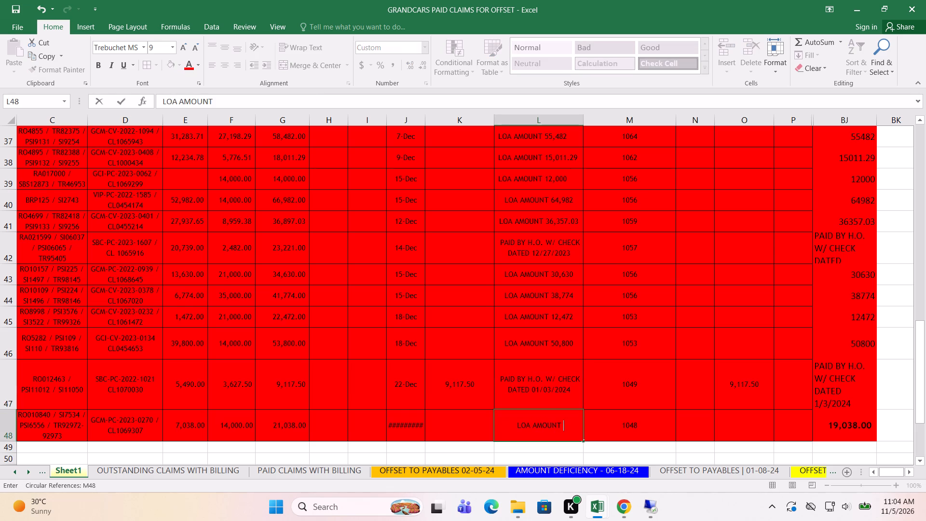
text(19,038)
key(Return)
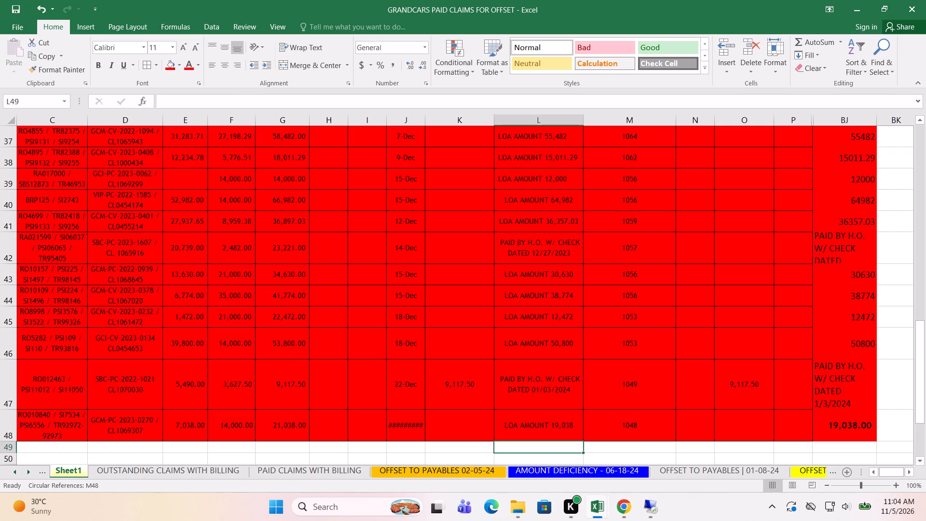
Widen column J slightly so the full date in cell J48 fits.
scroll(623, 385, down, 2)
click(544, 358)
click(416, 292)
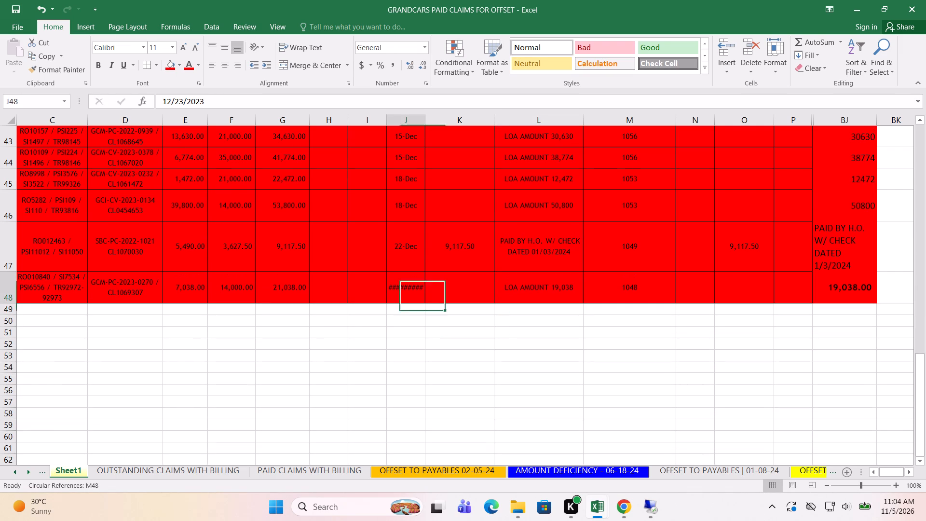
drag(424, 123, 432, 123)
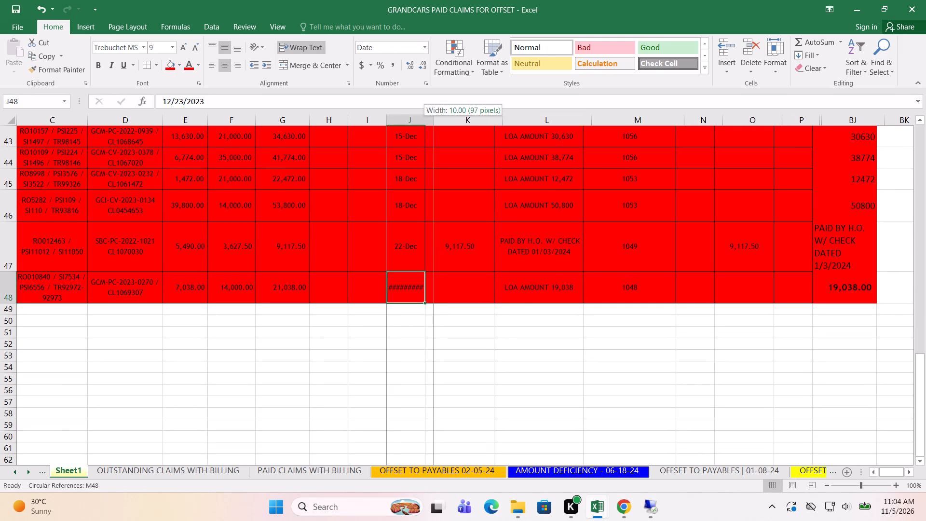
drag(432, 123, 430, 121)
click(449, 334)
click(413, 289)
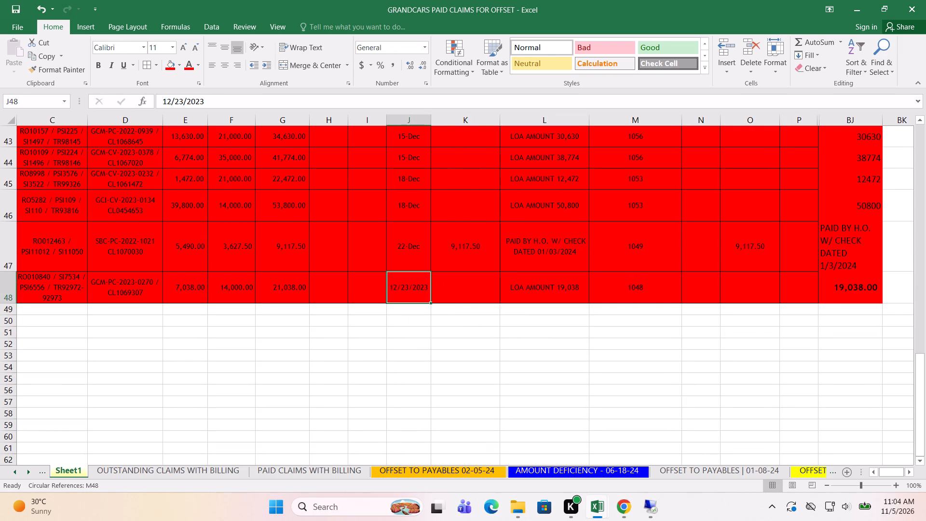
Fill the date from J47 down into J48 so it uses the same day-month format, 23-Dec.
click(423, 49)
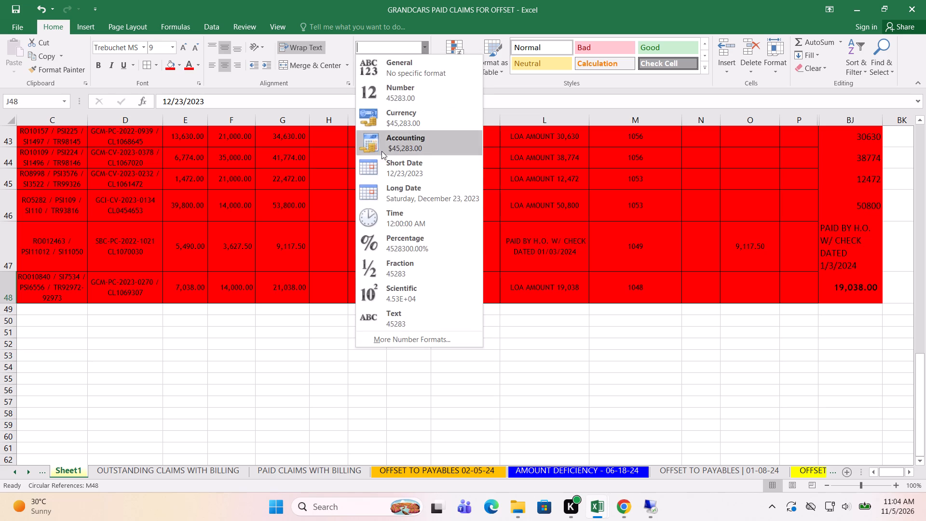
click(498, 390)
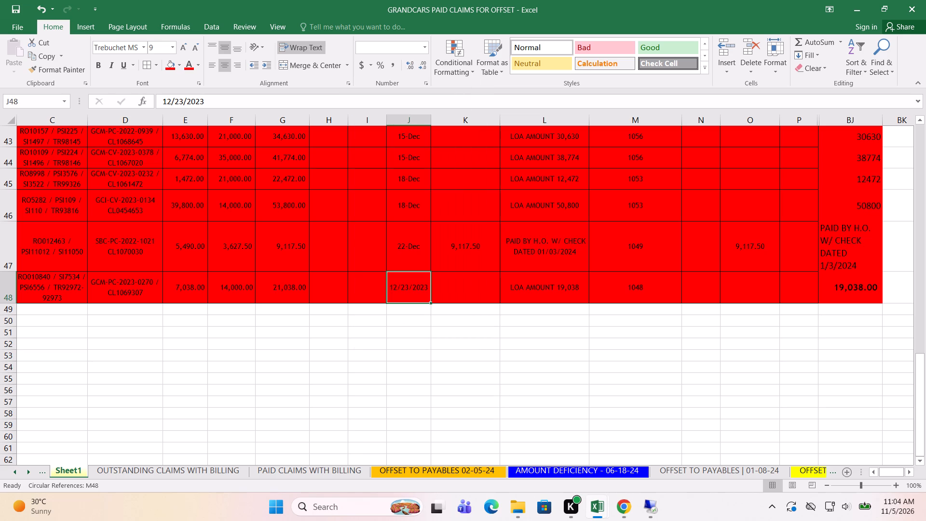
click(420, 256)
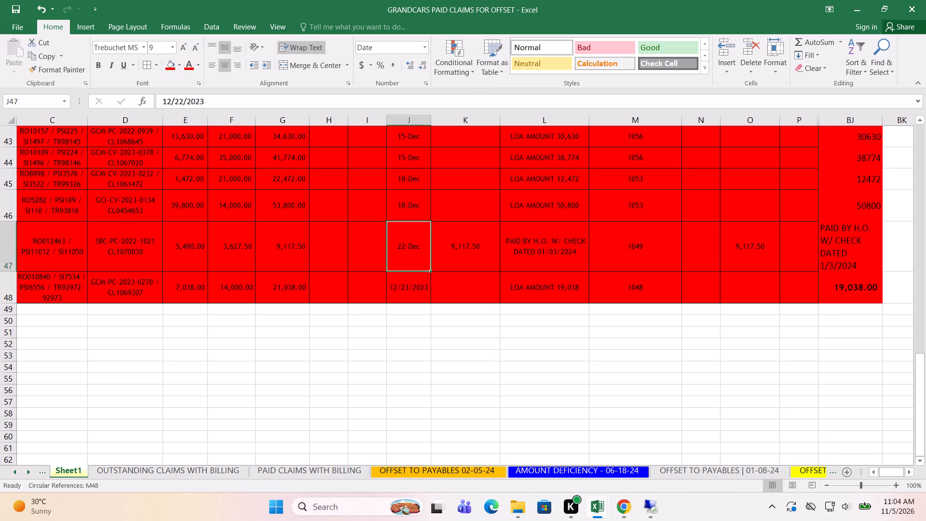
drag(429, 269, 430, 300)
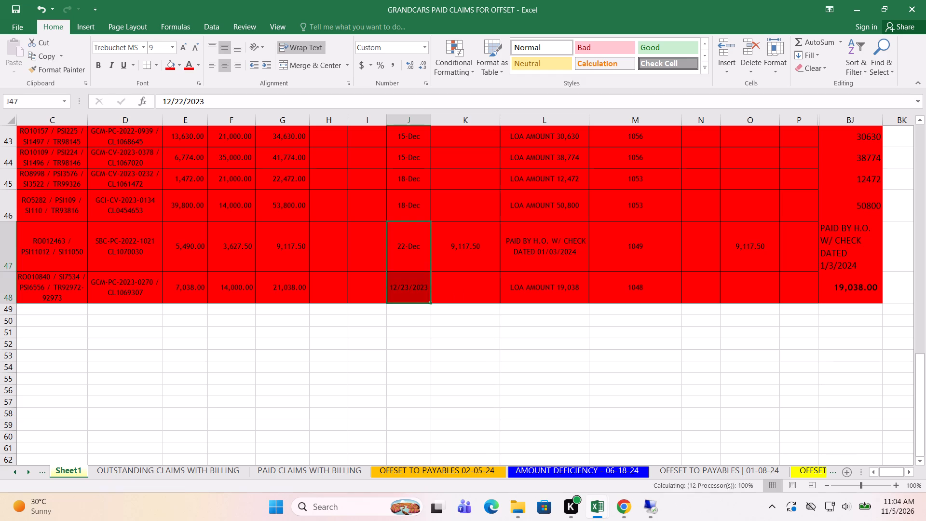
click(418, 289)
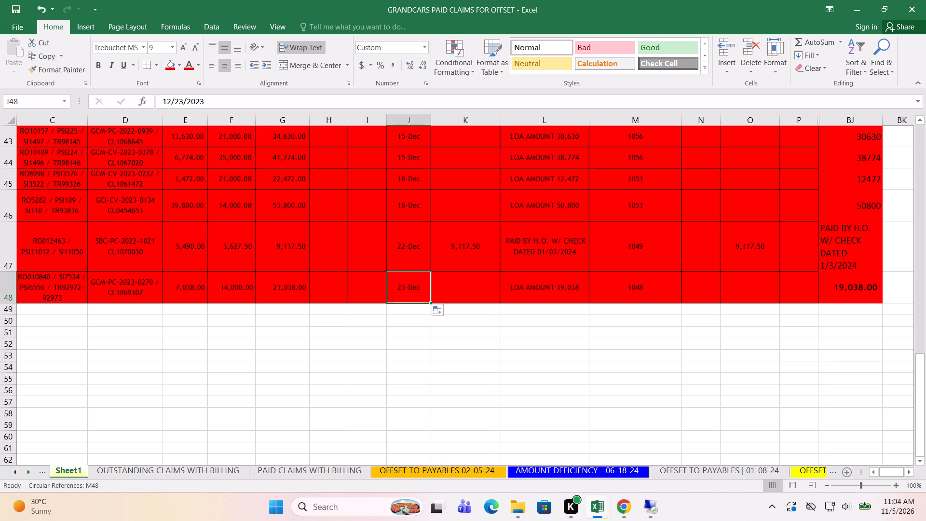
click(411, 255)
click(411, 274)
click(418, 361)
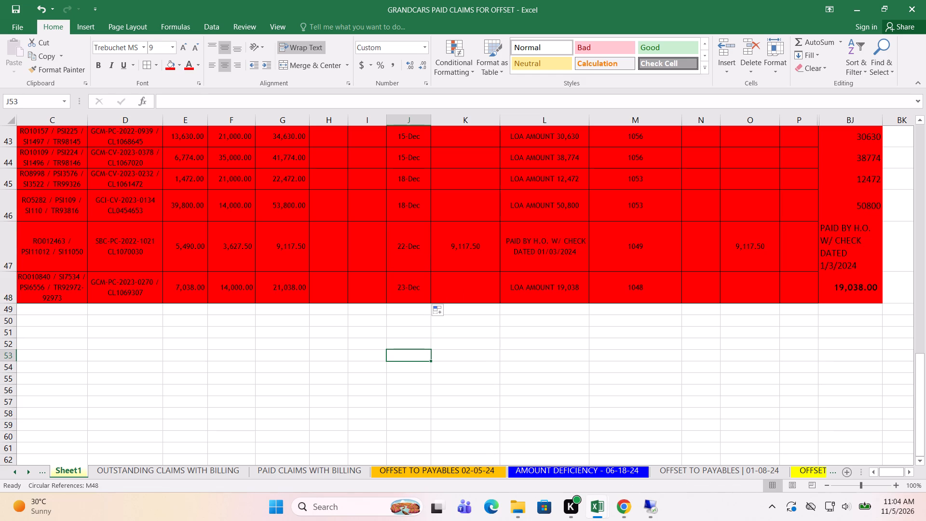
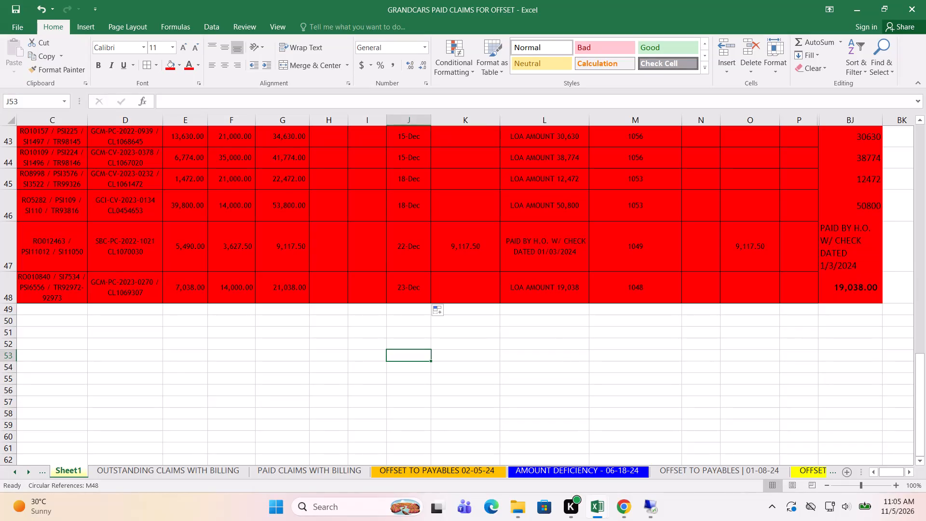
click(826, 328)
click(620, 349)
click(689, 302)
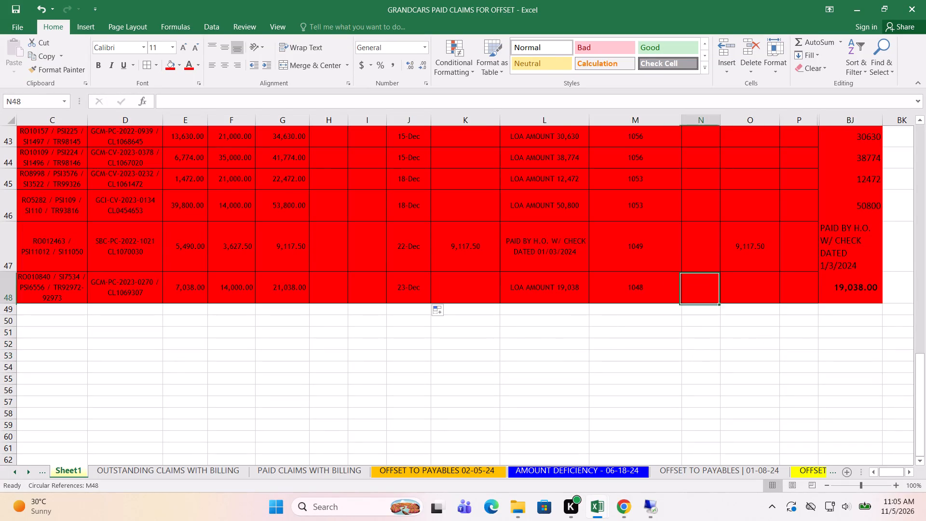
click(725, 294)
scroll(742, 303, up, 1)
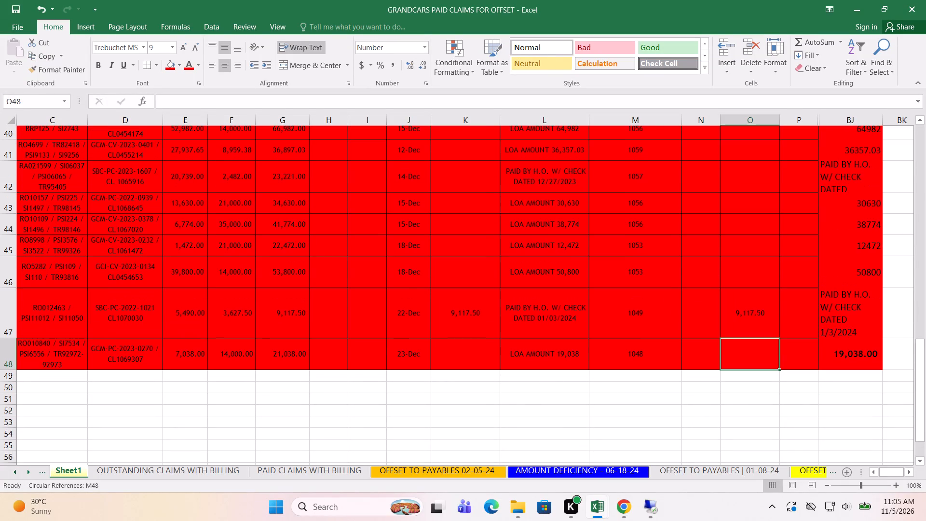
click(741, 323)
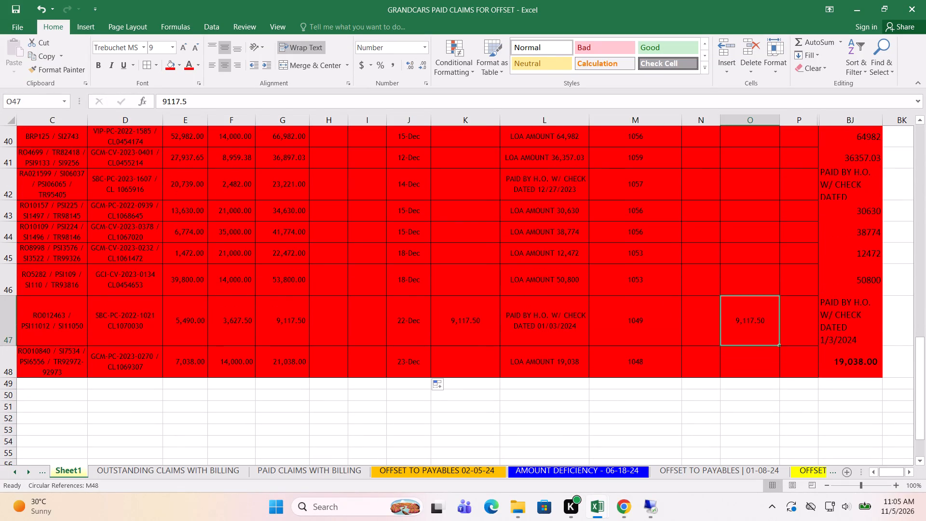
scroll(757, 341, up, 4)
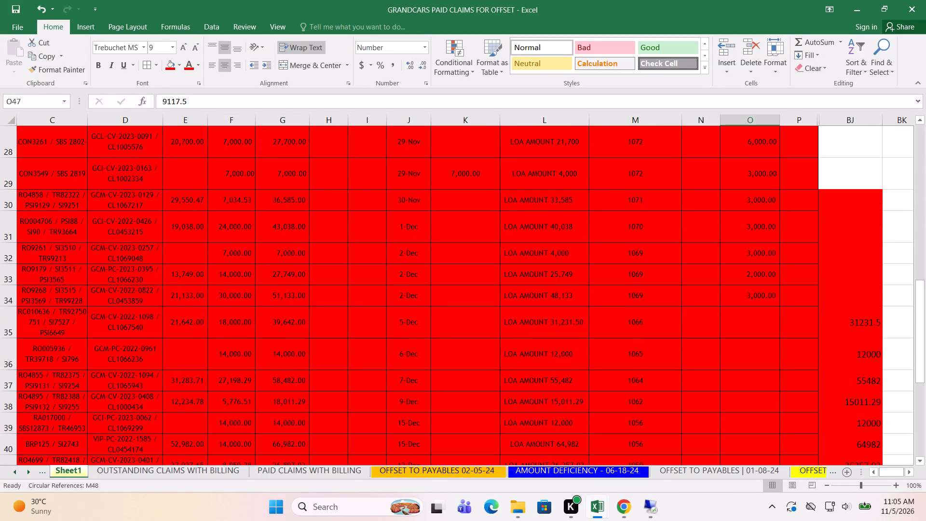
scroll(766, 356, down, 4)
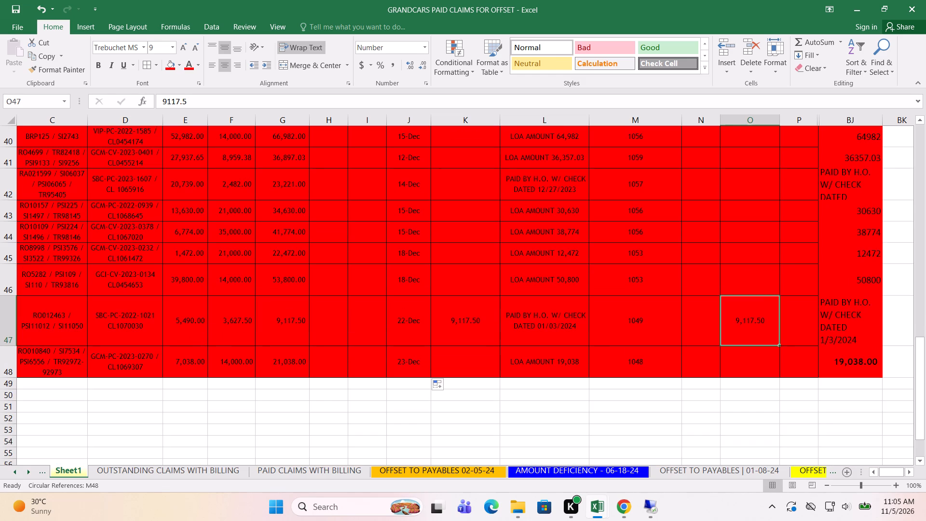
click(750, 186)
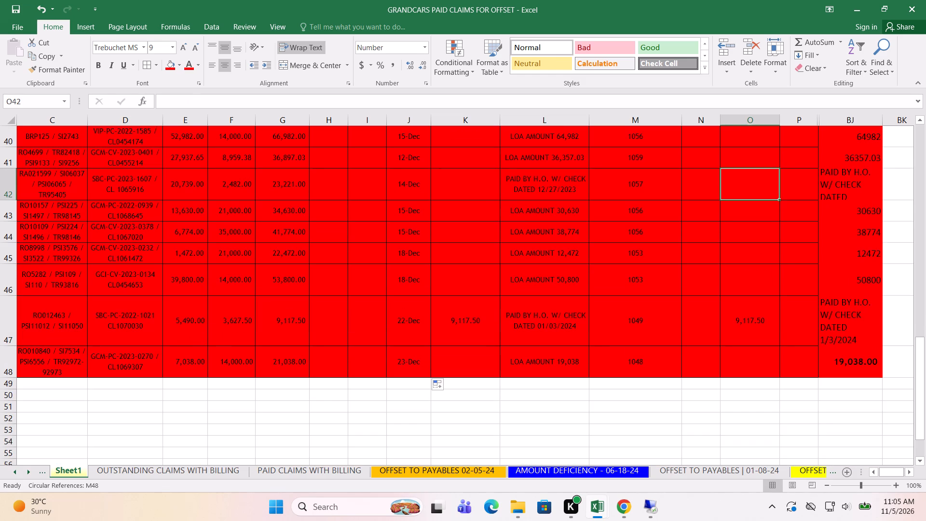
scroll(803, 284, up, 1)
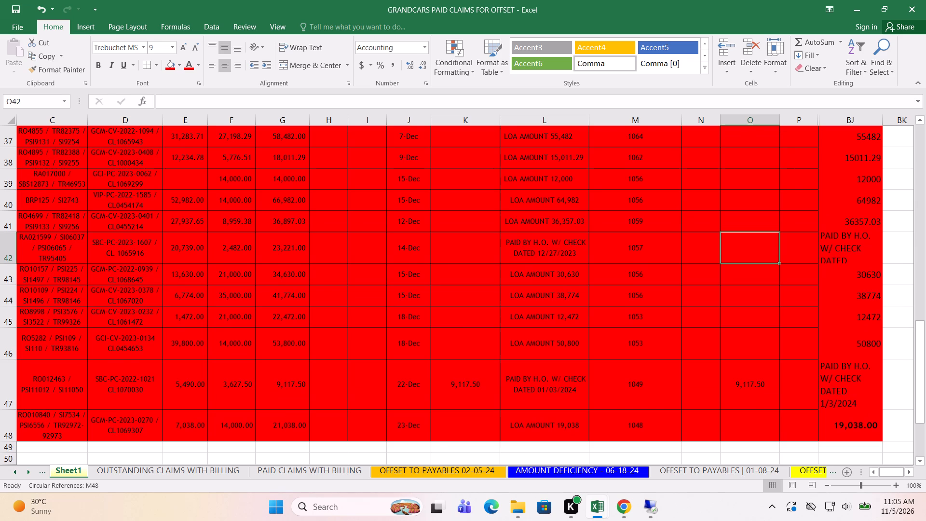
text(23221)
key(Return)
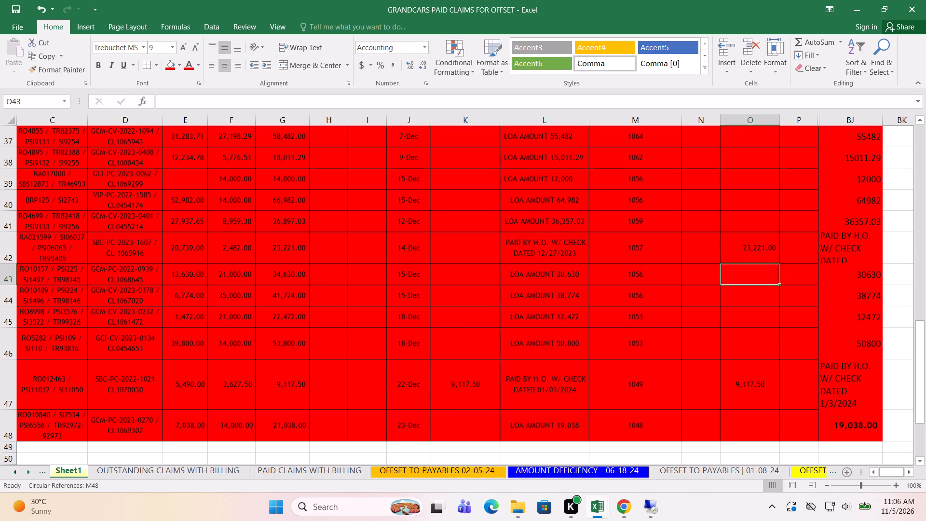
Enter 3,000 in cell O46 and 2,000 in cell O48.
key(Up)
key(Down)
key(Down)
key(Down)
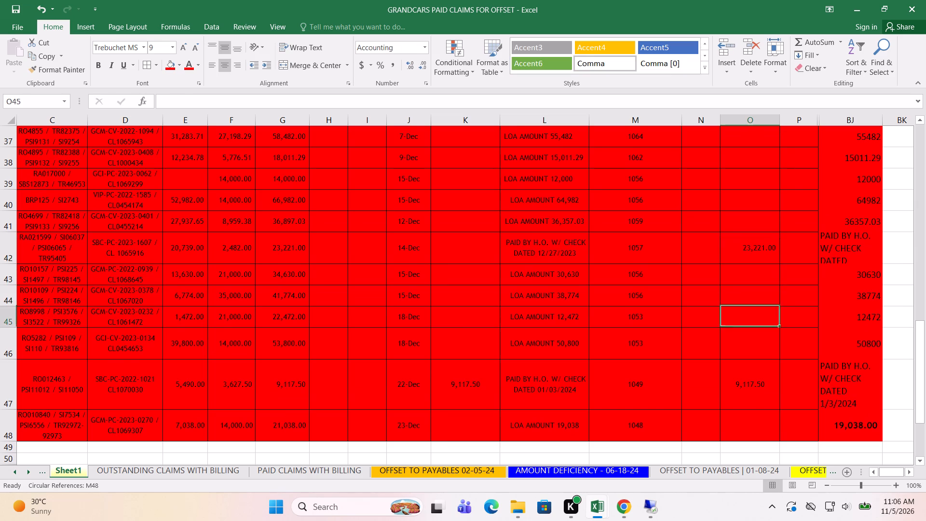
key(Down)
key(Down)
key(Down)
key(Up)
key(Up)
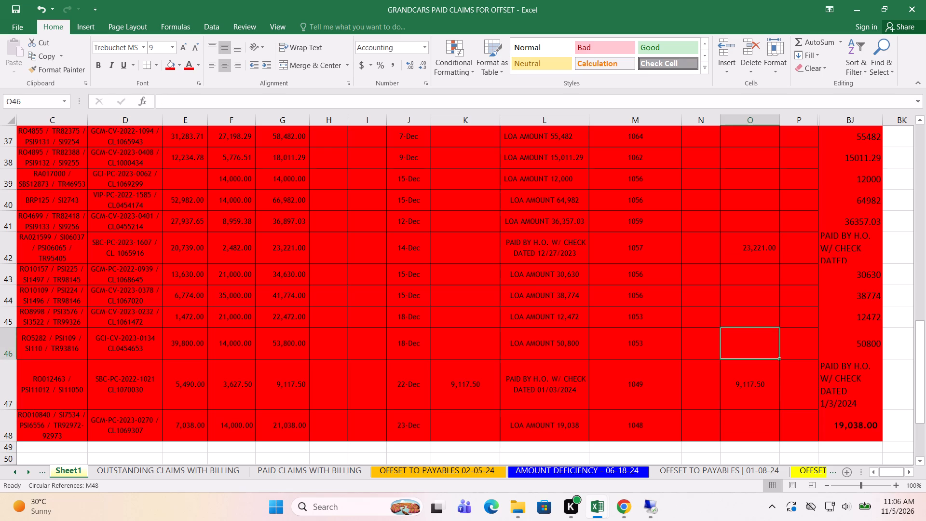
text(3000)
key(Return)
key(Return)
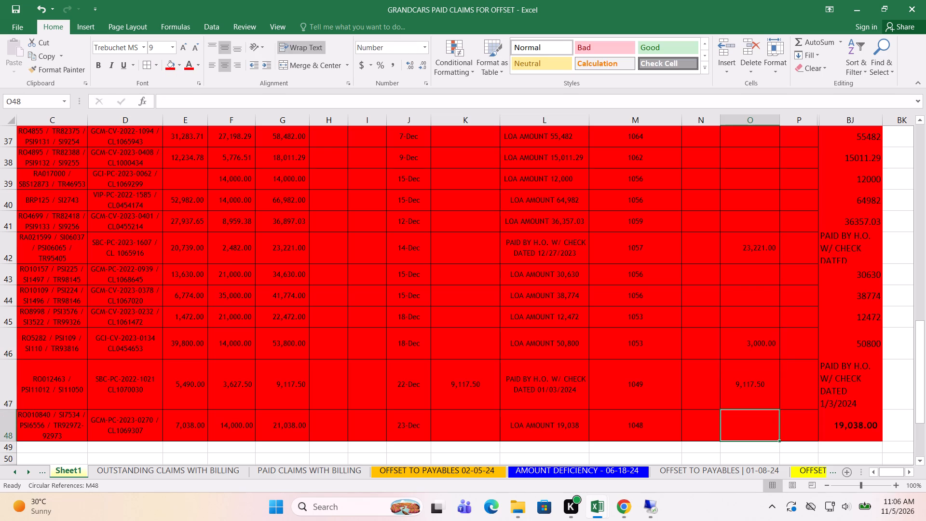
text(2000)
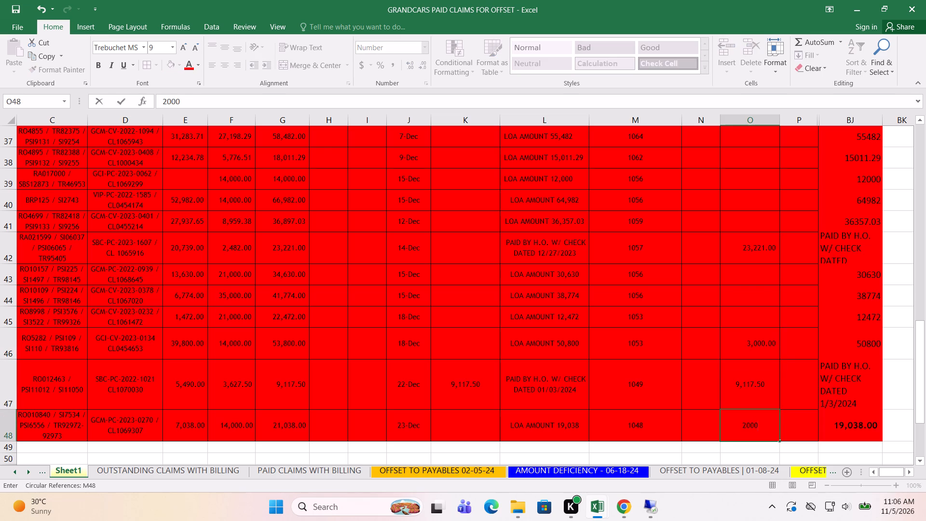
key(Up)
key(Up)
key(Up)
key(Up)
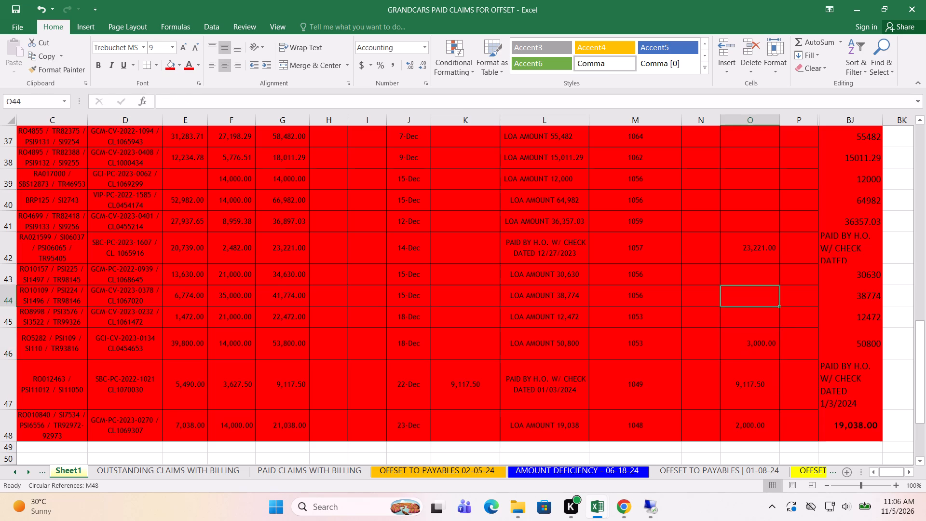
key(Down)
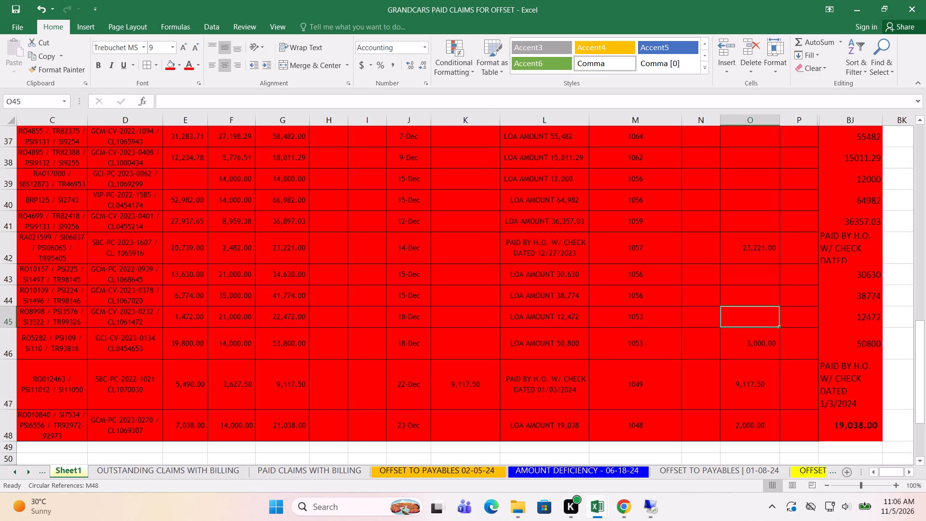
text(10000)
key(Return)
Enter 3,000 in cell O44 and 4,000 in cell O43.
key(Up)
key(Up)
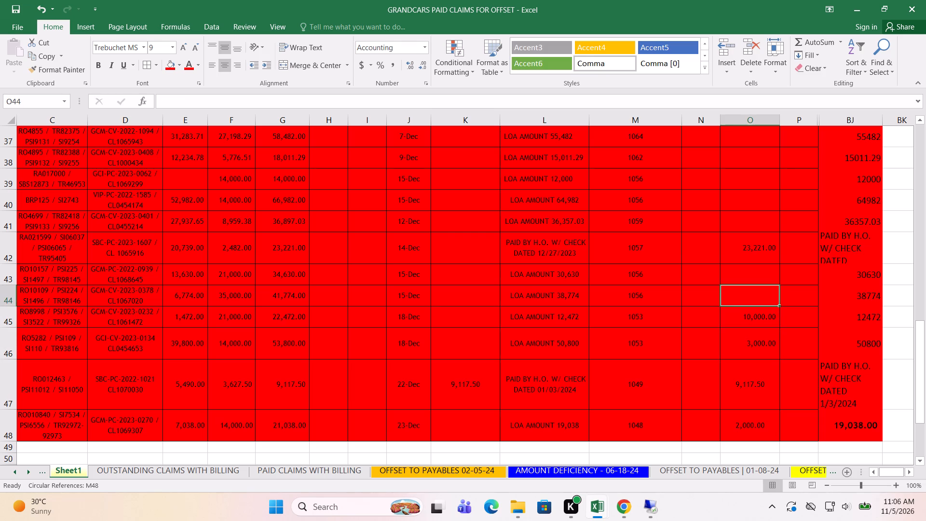
text(3000)
key(Return)
key(Up)
key(Up)
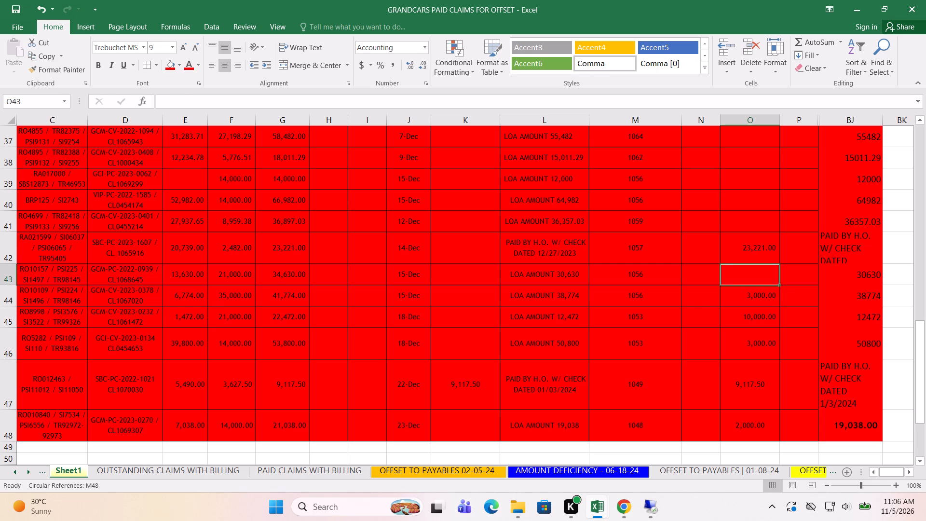
text(4000)
key(Return)
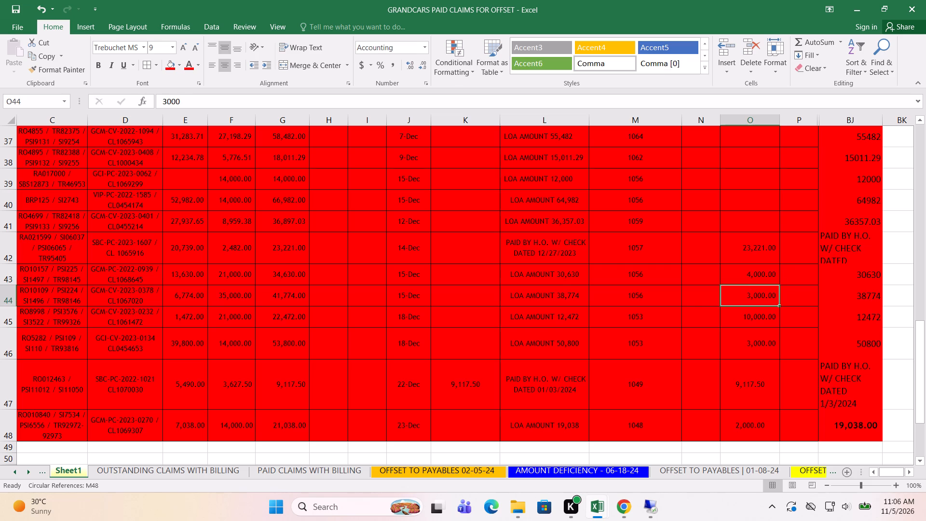
Enter the formula =36897.03-36357.03 in cell O41 to subtract the LOA amount from the claim total.
key(Up)
key(Up)
key(Up)
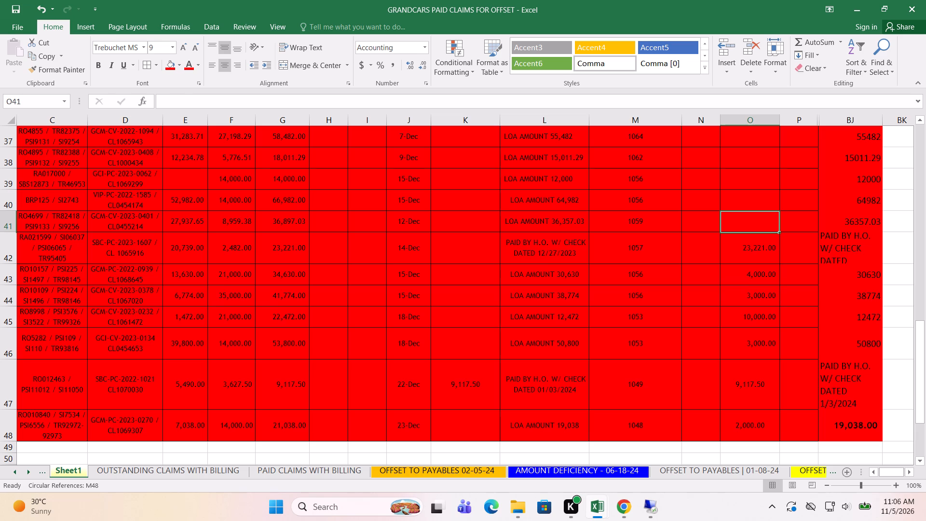
key(equal)
text(36897.)
text(03-)
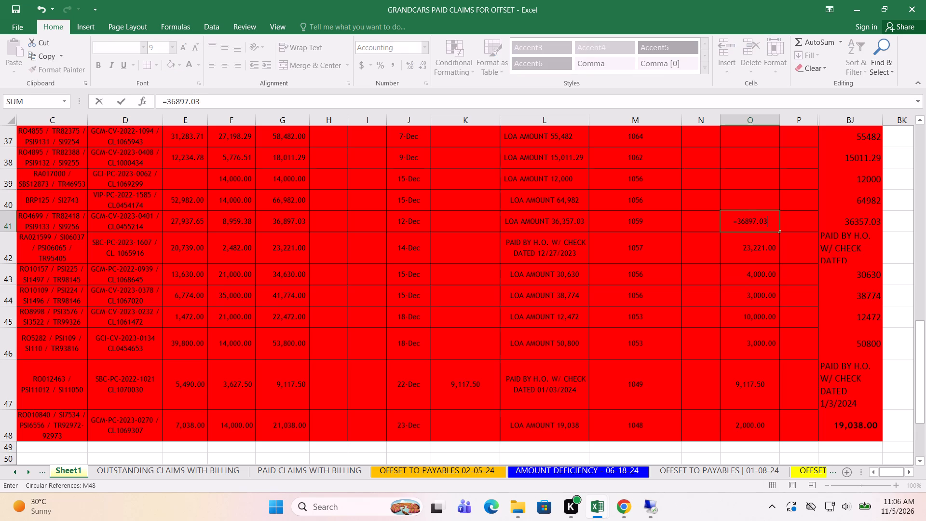
text(36)
text(357)
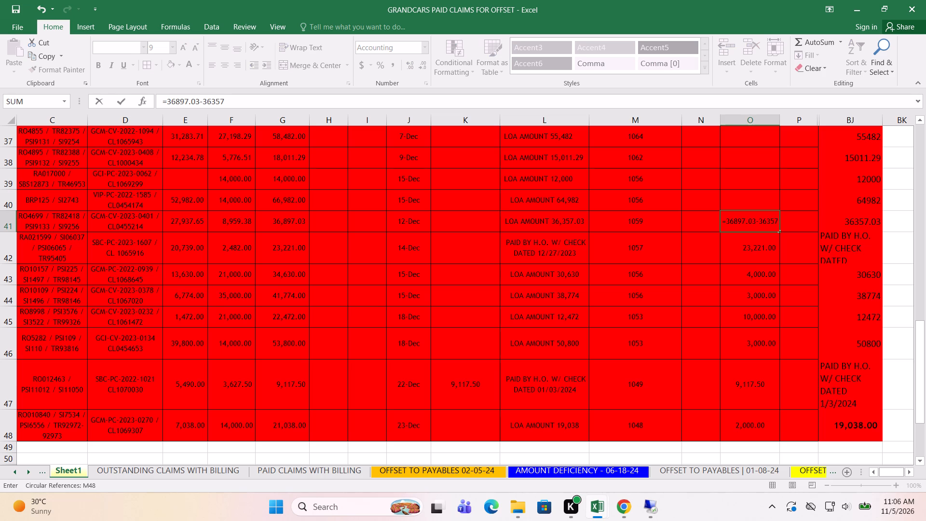
text(.03)
key(Return)
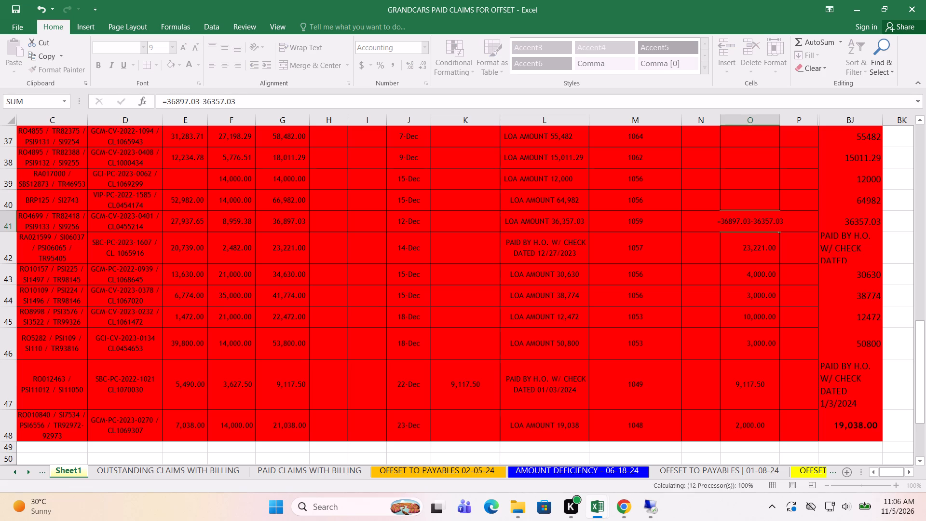
Enter 2,000 in both cells O40 and O39.
key(Up)
key(Up)
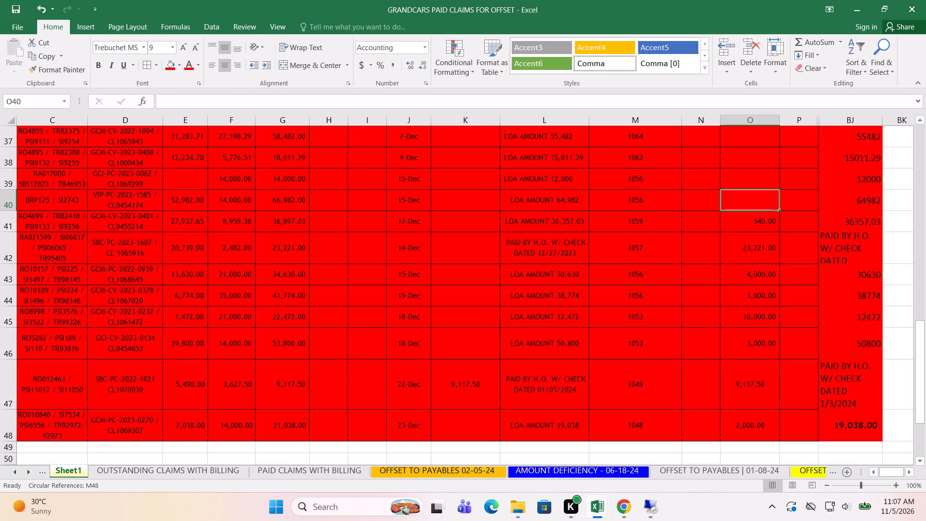
text(2000)
key(Return)
key(Up)
key(Up)
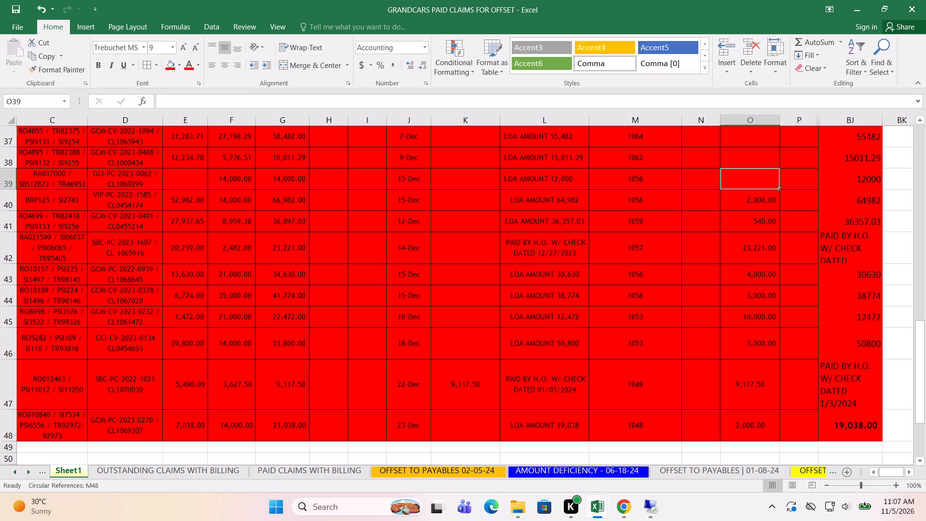
text(2000)
key(Up)
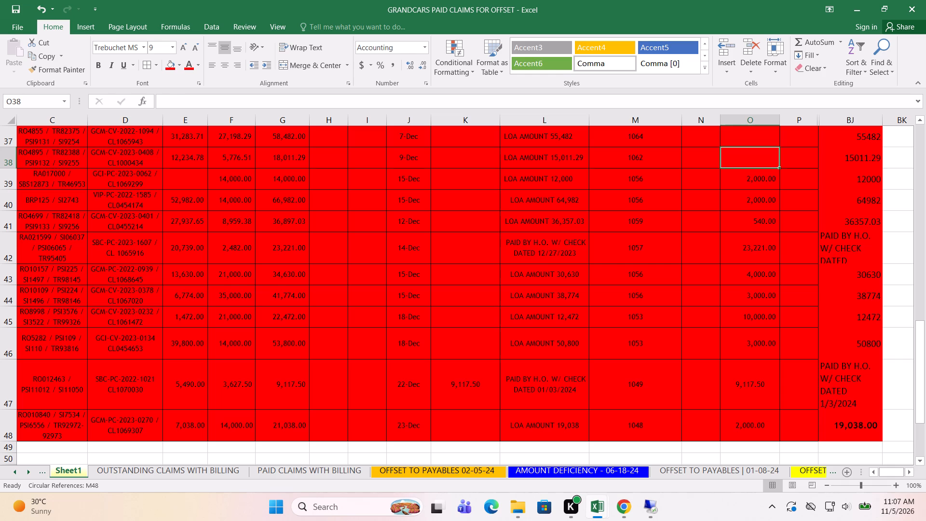
Enter 3,000 in both cells O38 and O37.
text(3000)
key(Return)
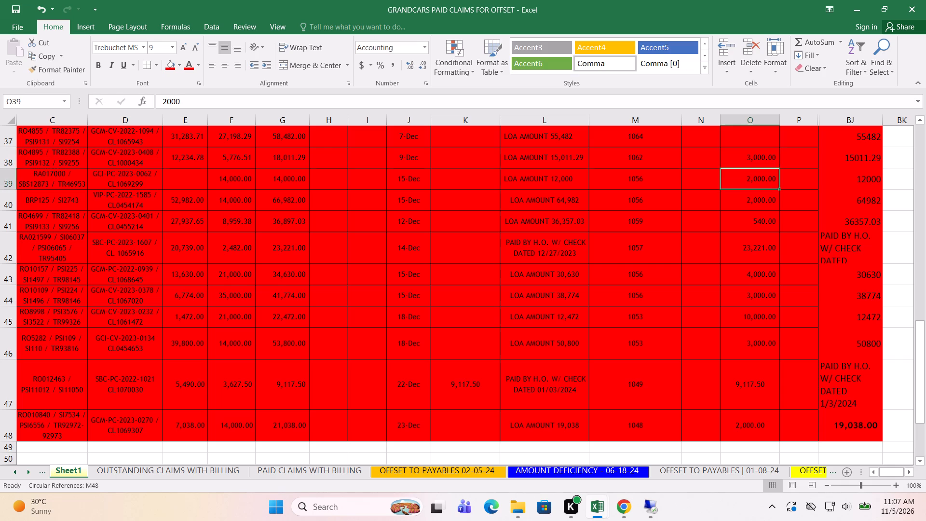
key(Up)
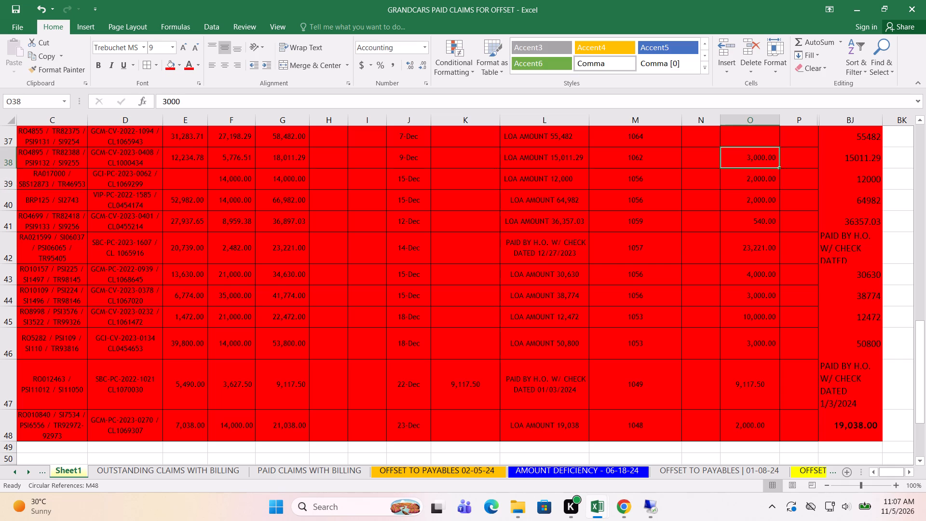
key(Up)
key(Up)
key(Up)
key(Up)
key(Down)
key(Down)
key(Down)
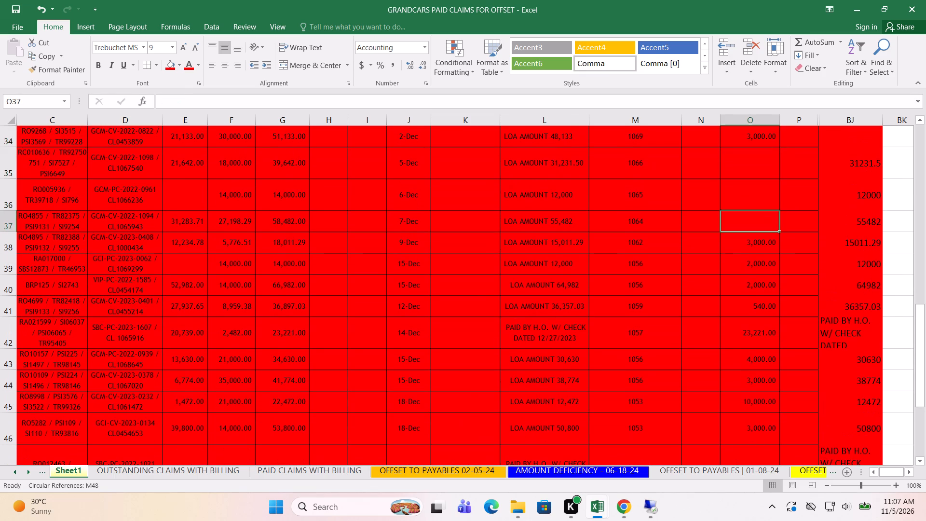
text(3000)
key(Up)
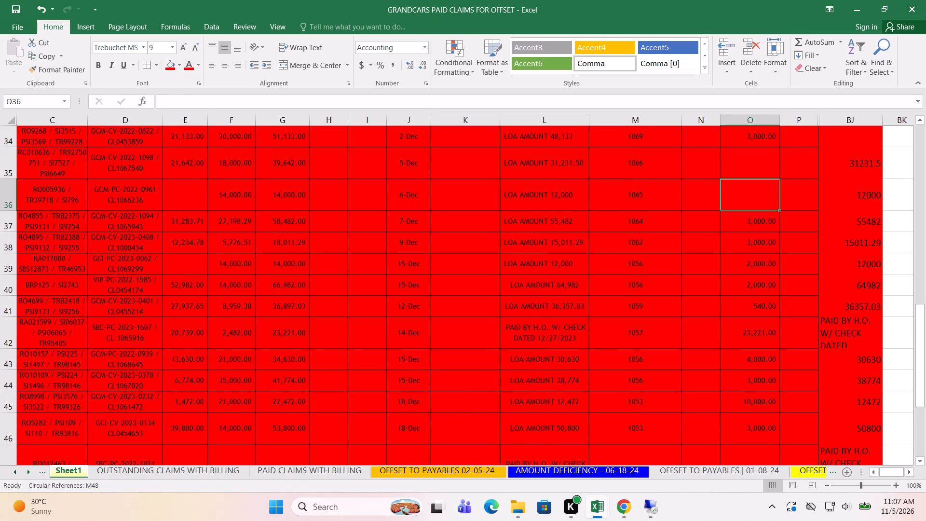
text(2000)
key(Up)
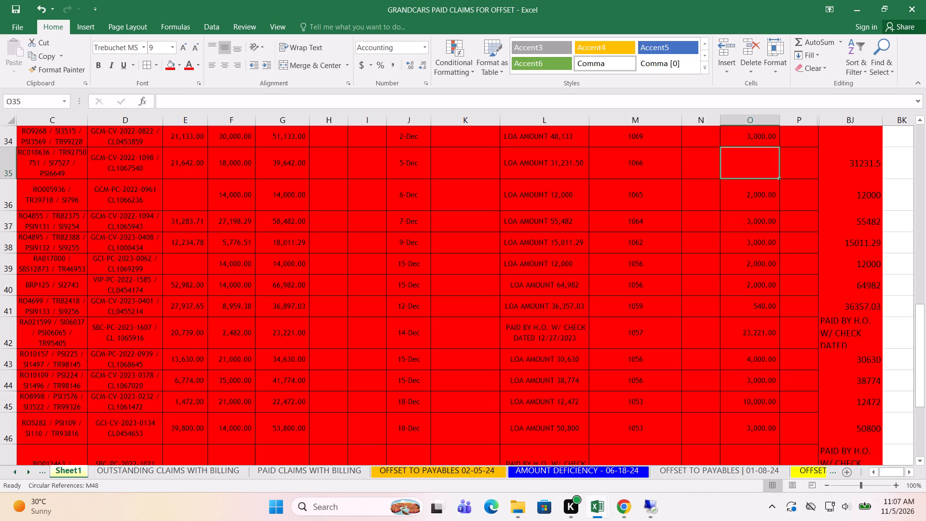
Enter the formula =39642-31231.50 in cell O35 to subtract the LOA amount from the claim total.
key(equal)
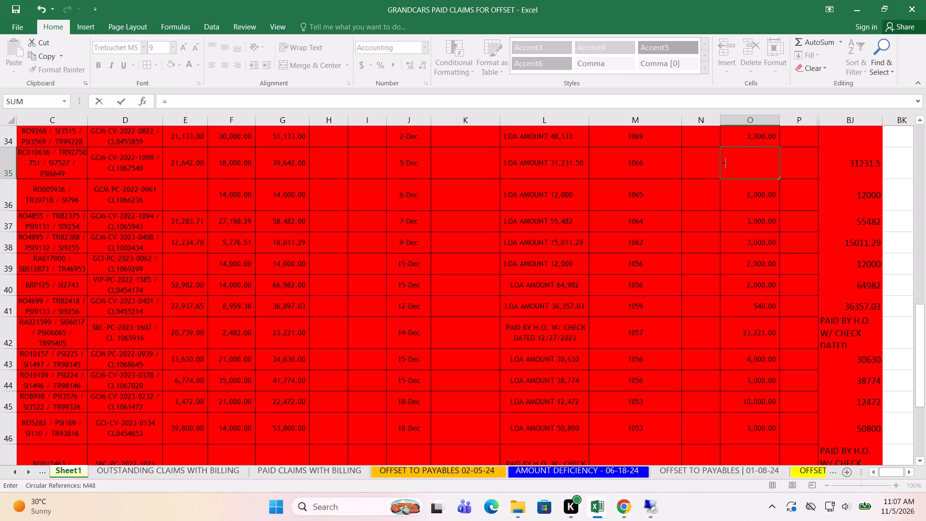
text(39642-)
text(31231.50)
key(Return)
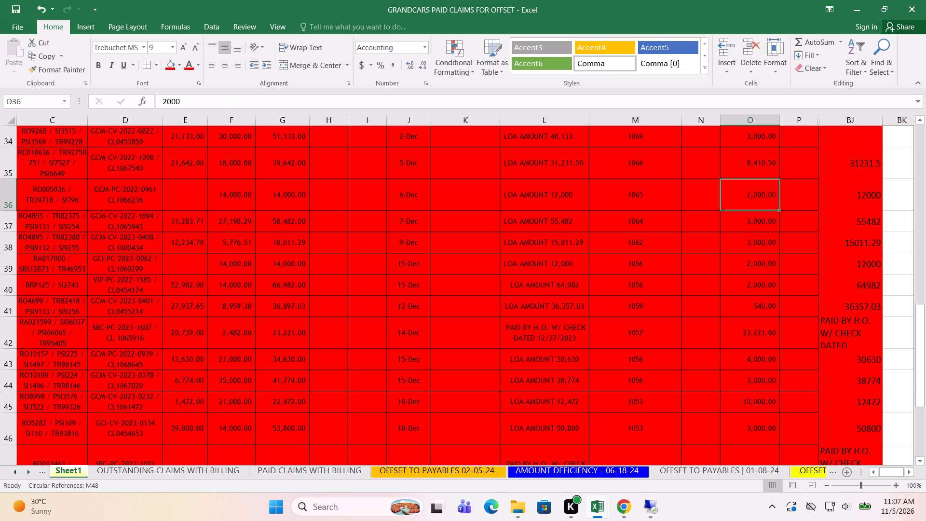
Review the existing column O amounts in the rows above, going up from row 36 to row 23.
key(Up)
key(Up)
key(Up)
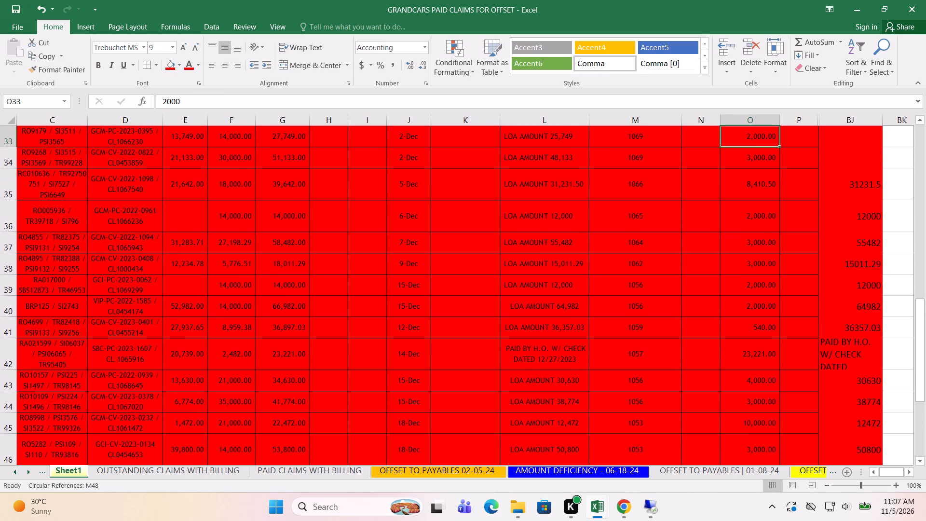
key(Down)
key(Down)
key(Up)
key(Up)
key(Up)
key(Up)
key(Up)
key(Up)
key(Up)
key(Up)
key(Up)
key(Up)
key(Up)
key(Up)
key(Up)
key(Up)
key(Up)
key(Up)
key(Up)
key(Up)
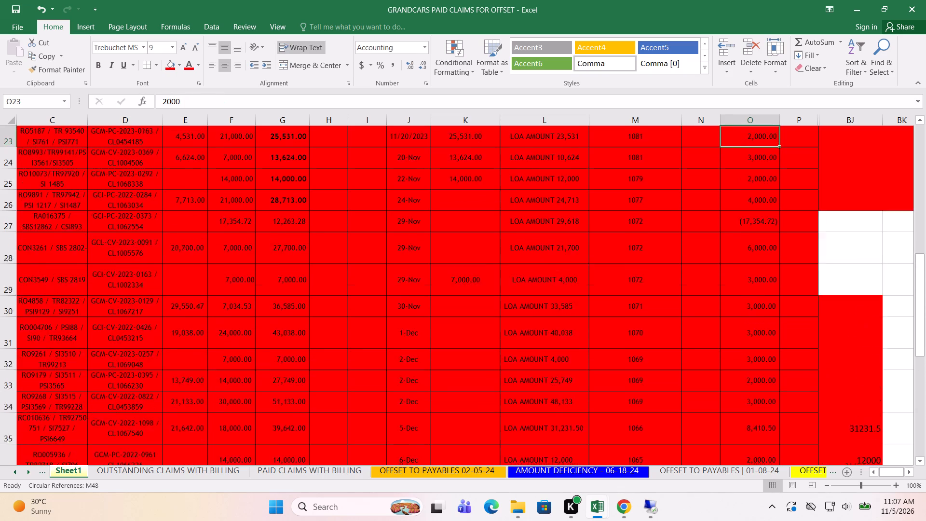
Apply the comma number style to the column O amounts from cell O3 through O48.
scroll(809, 245, up, 3)
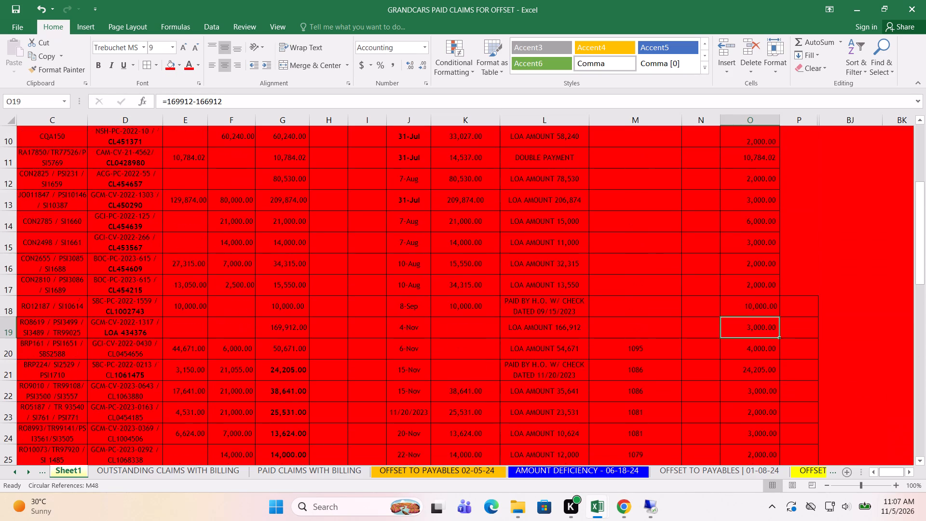
scroll(809, 236, up, 3)
drag(761, 193, 755, 494)
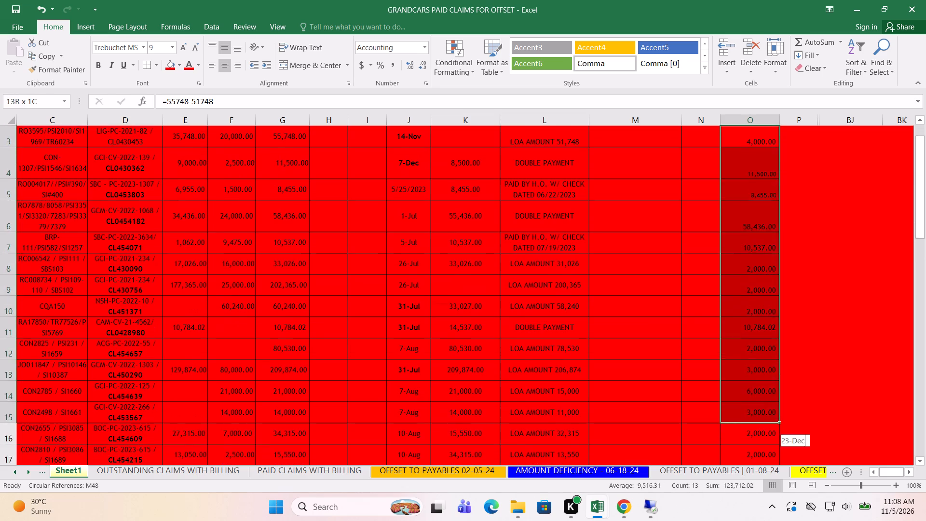
drag(755, 494, 750, 494)
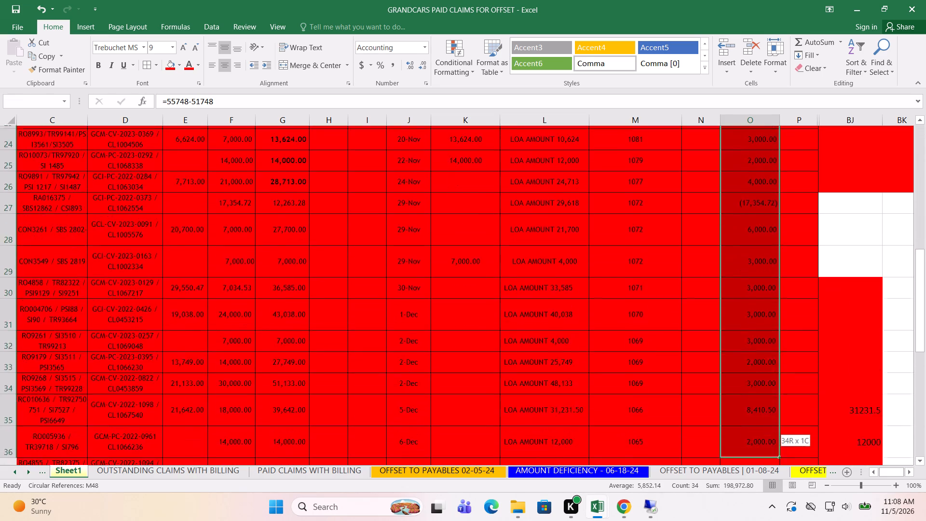
drag(750, 494, 758, 398)
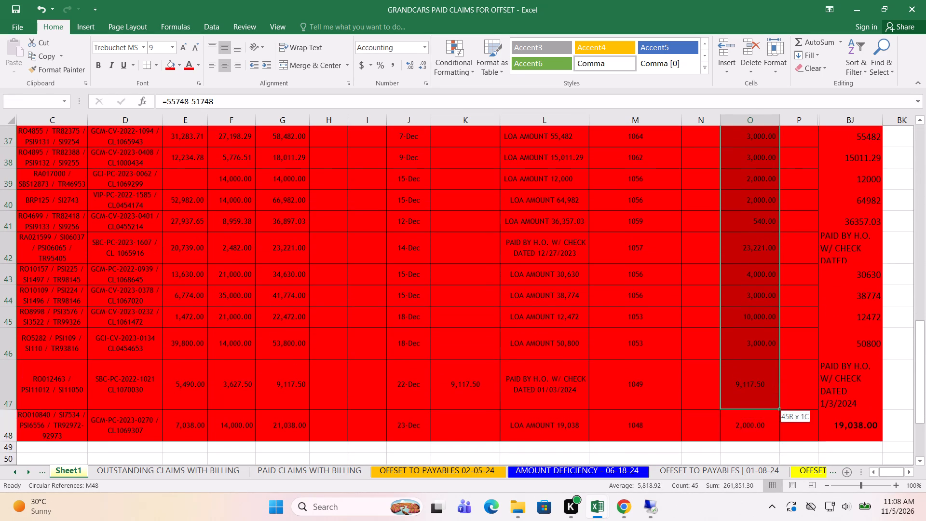
drag(758, 398, 758, 422)
scroll(755, 351, down, 1)
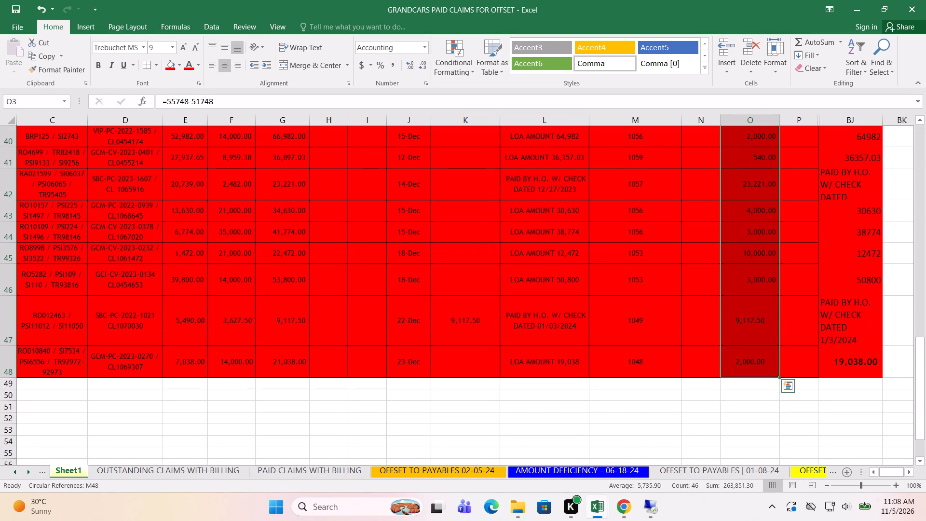
click(395, 63)
scroll(617, 207, down, 10)
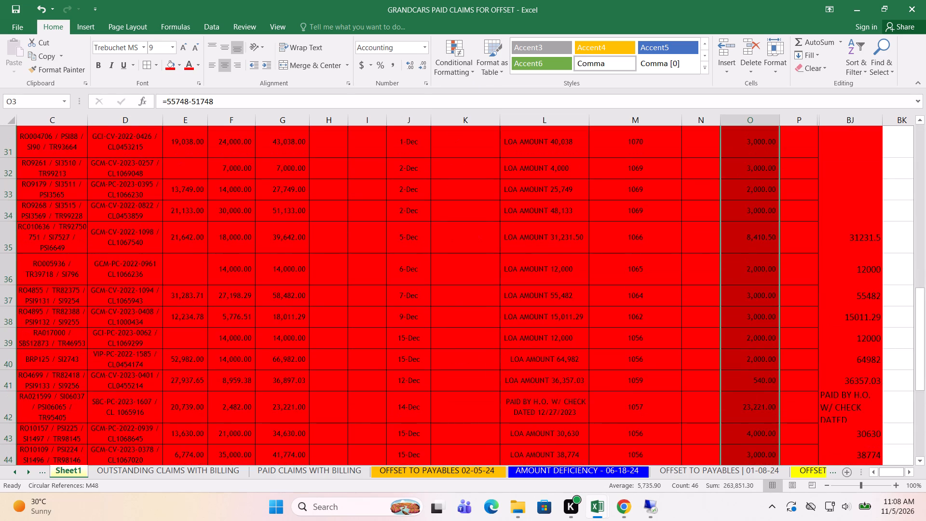
scroll(620, 212, down, 4)
click(854, 349)
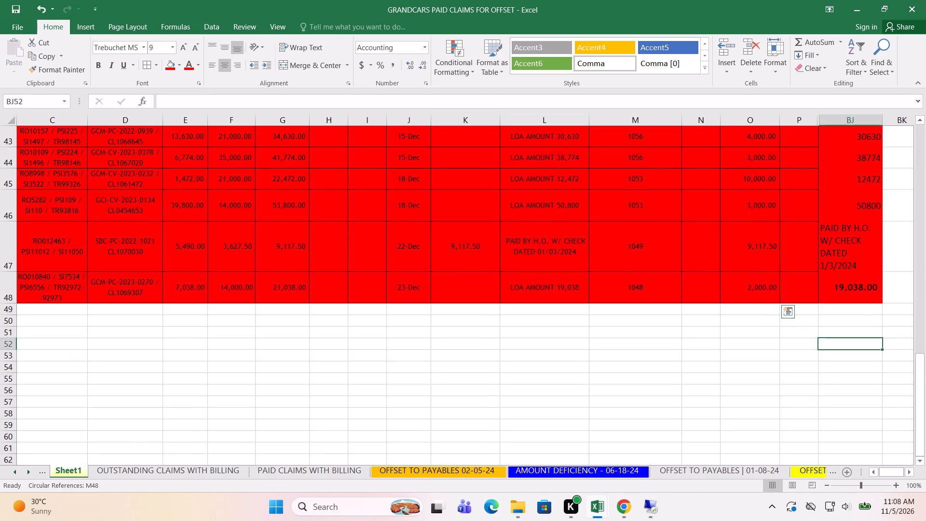
click(765, 286)
click(761, 245)
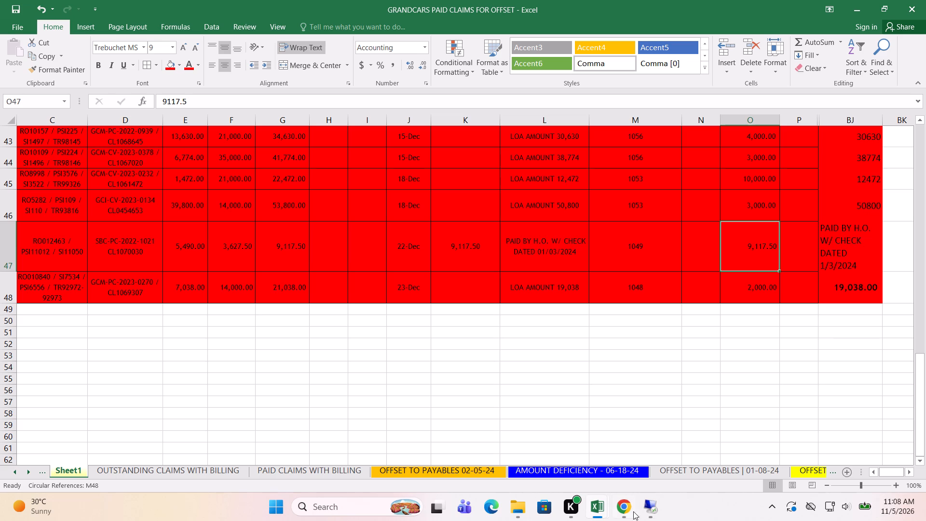
Examine the paid and LOA amounts of the yellow rows 4 and 6 on the AMOUNT DEFICIENCY - 06-18-24 sheet.
click(605, 475)
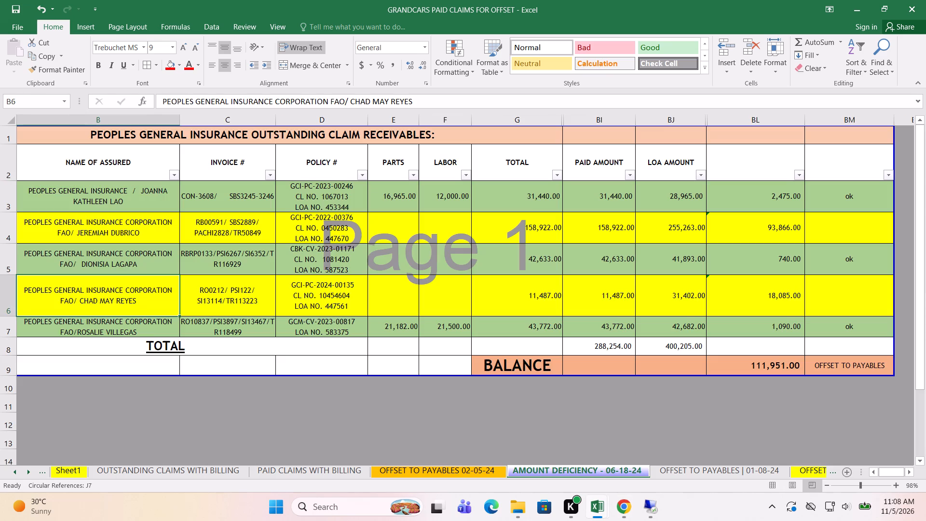
click(706, 429)
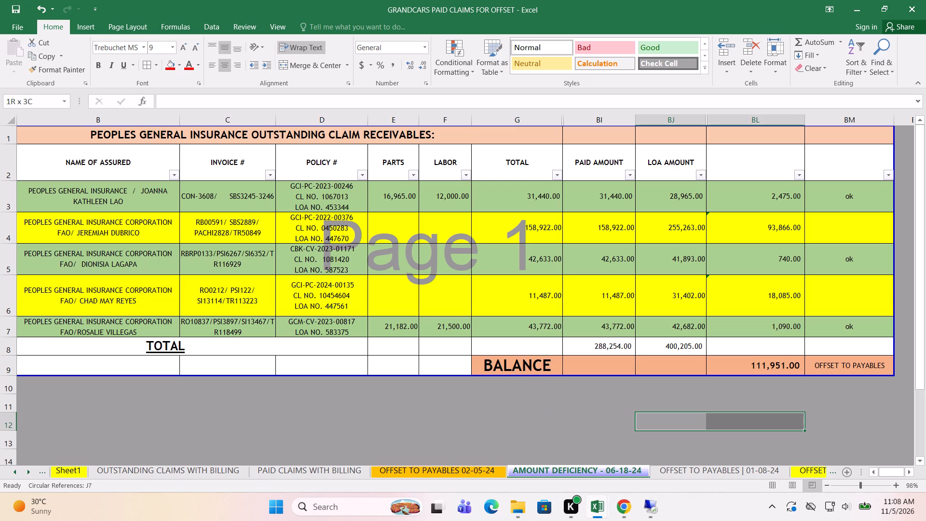
click(689, 229)
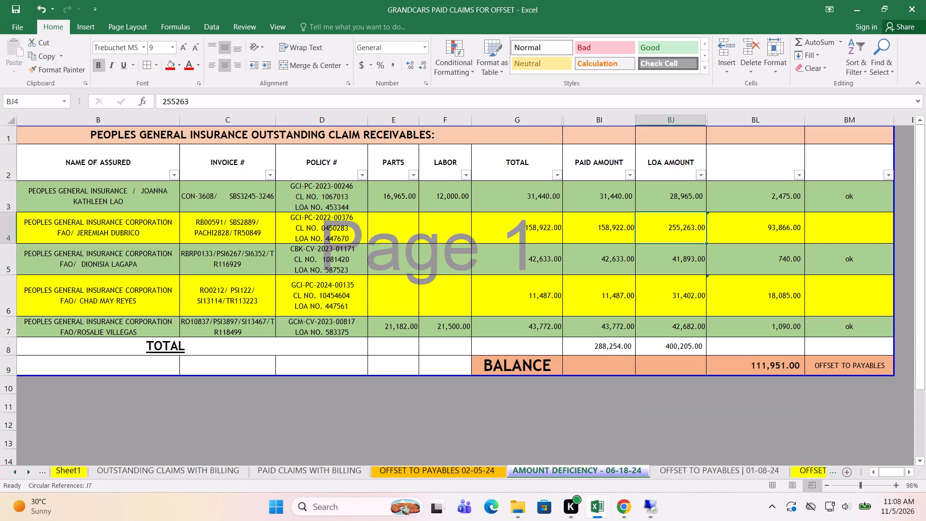
click(684, 296)
click(609, 296)
drag(557, 296, 566, 296)
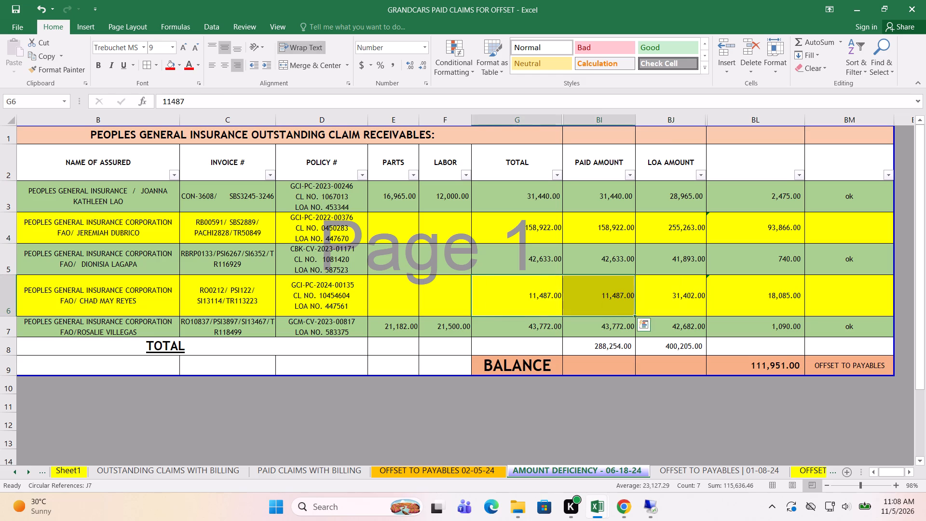
click(607, 294)
click(672, 294)
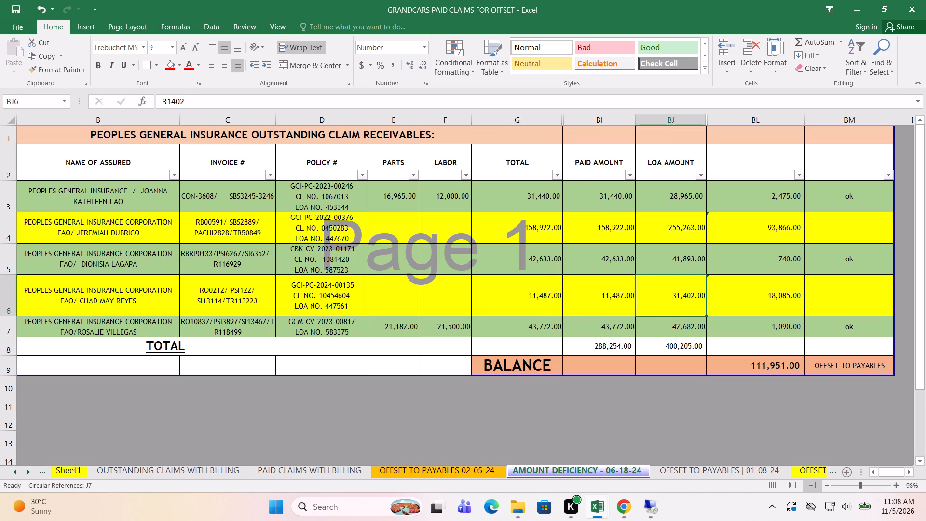
Read the total and LOA remark of the red row 49 on the PAID CLAIMS WITH BILLING sheet.
click(324, 469)
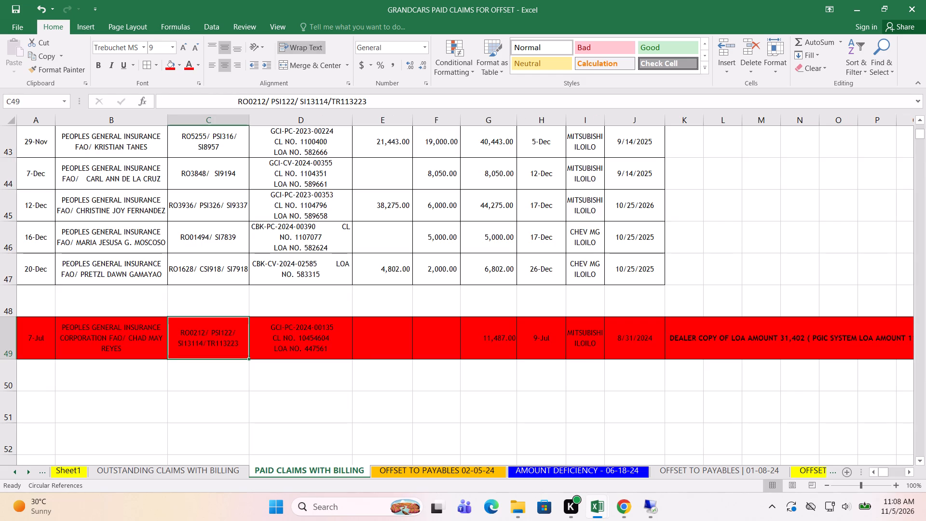
click(491, 344)
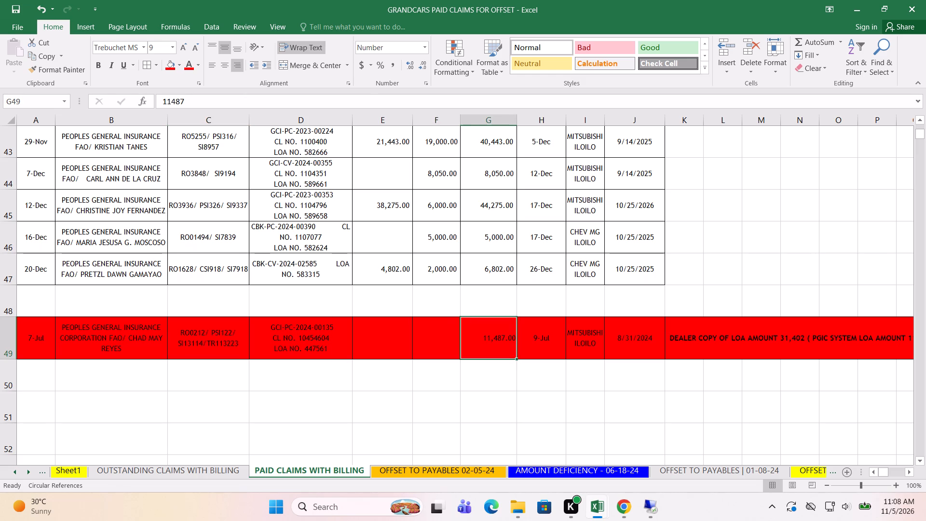
click(911, 474)
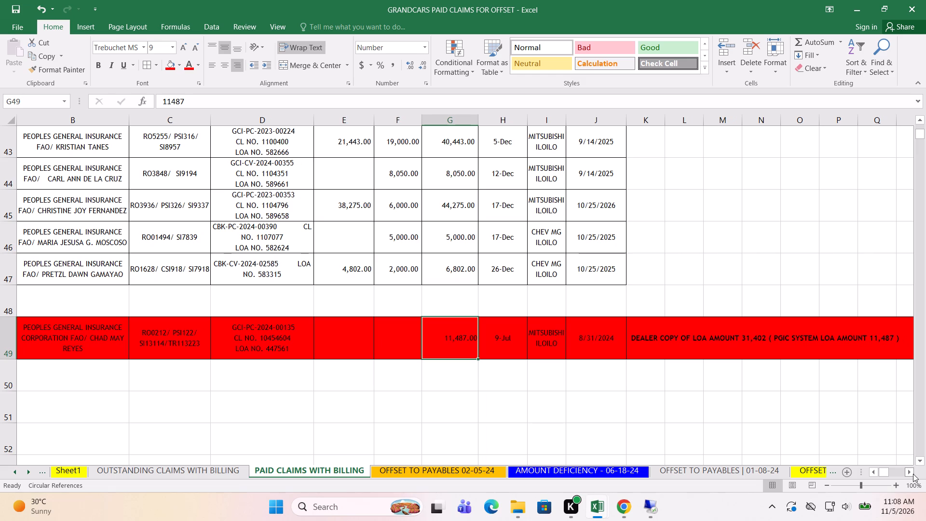
click(654, 344)
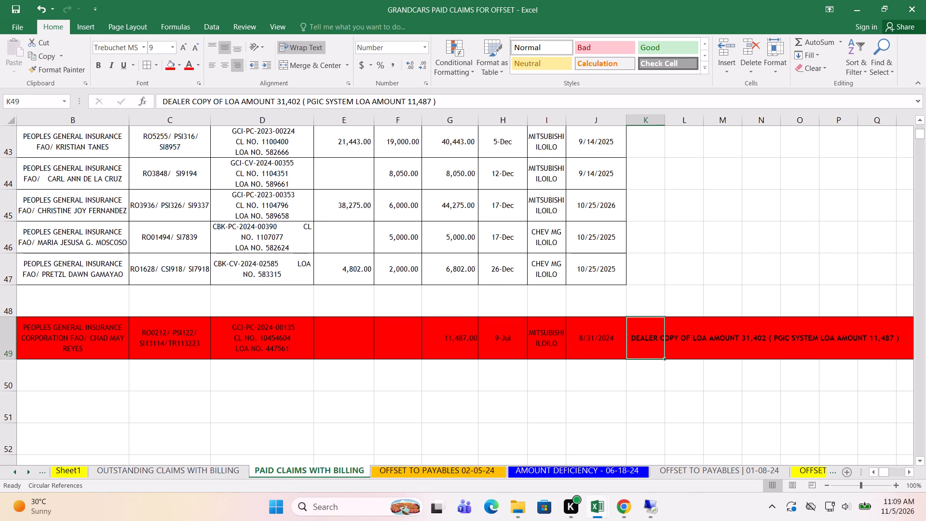
Return to the AMOUNT DEFICIENCY - 06-18-24 sheet and examine row 7's LOA amount and difference formula and row 4's LOA amount.
click(427, 469)
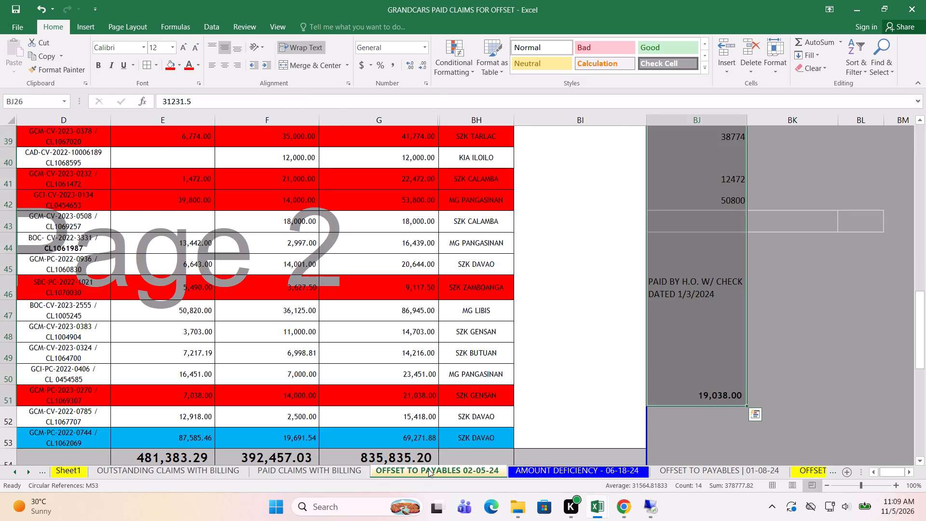
click(566, 476)
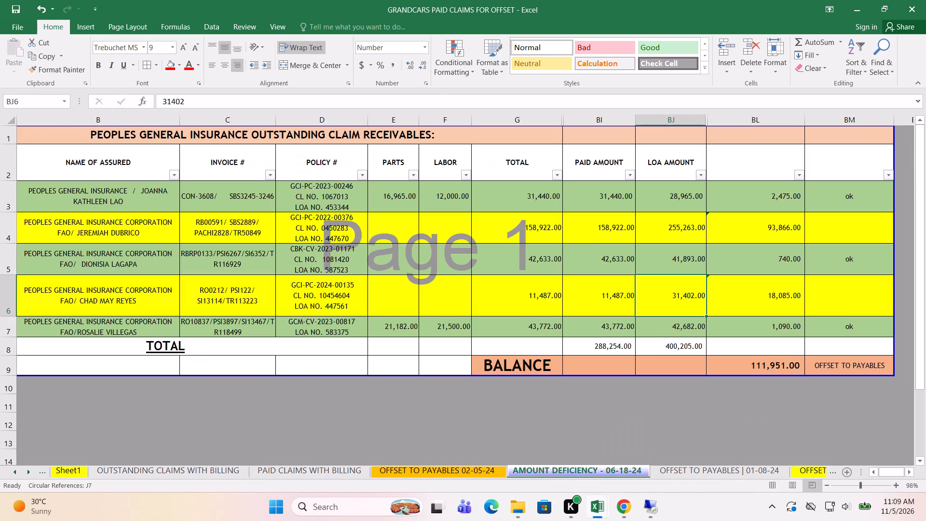
click(689, 329)
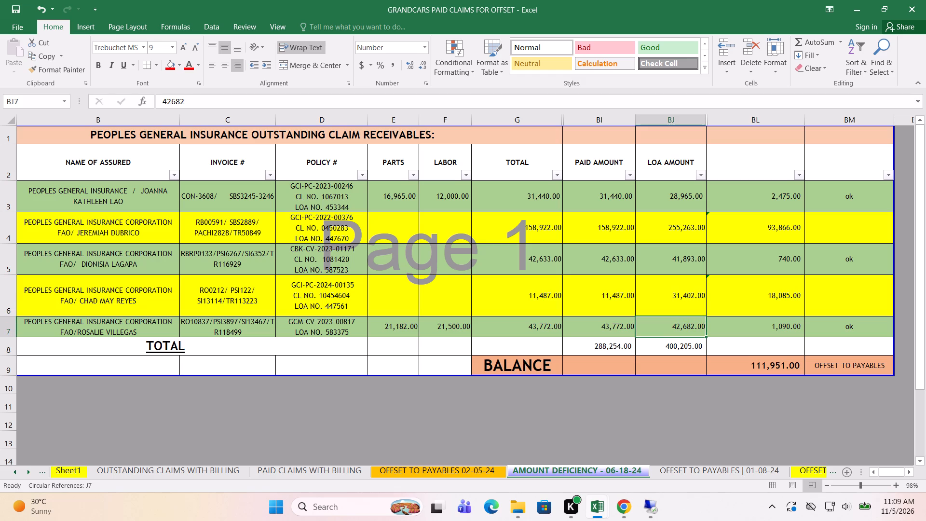
click(774, 327)
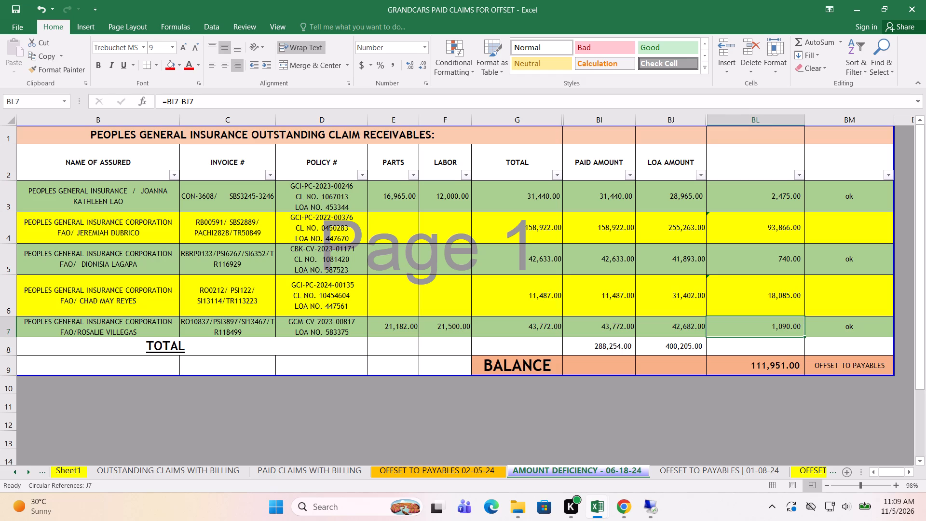
click(692, 229)
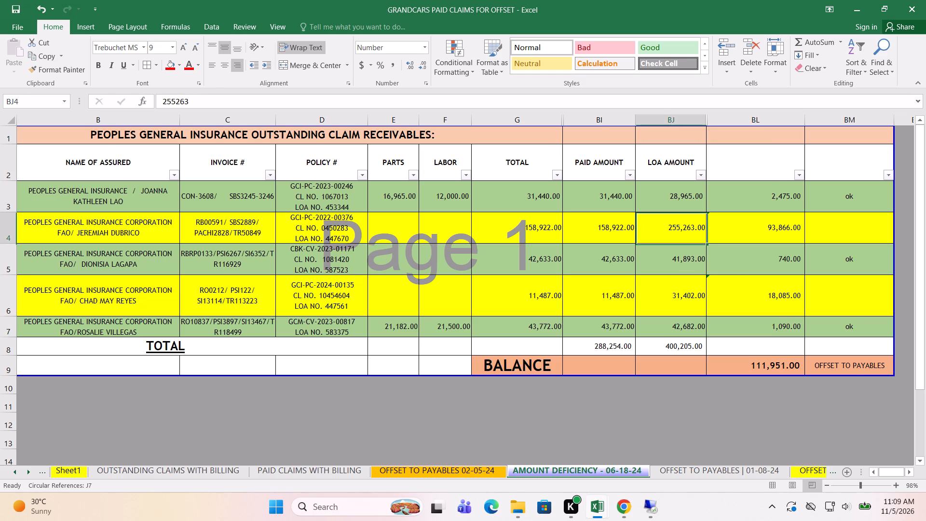
Search the whole workbook for the surname of the assured in row 4 and list every match.
click(395, 403)
key(ctrl+f)
text(DUBRICO)
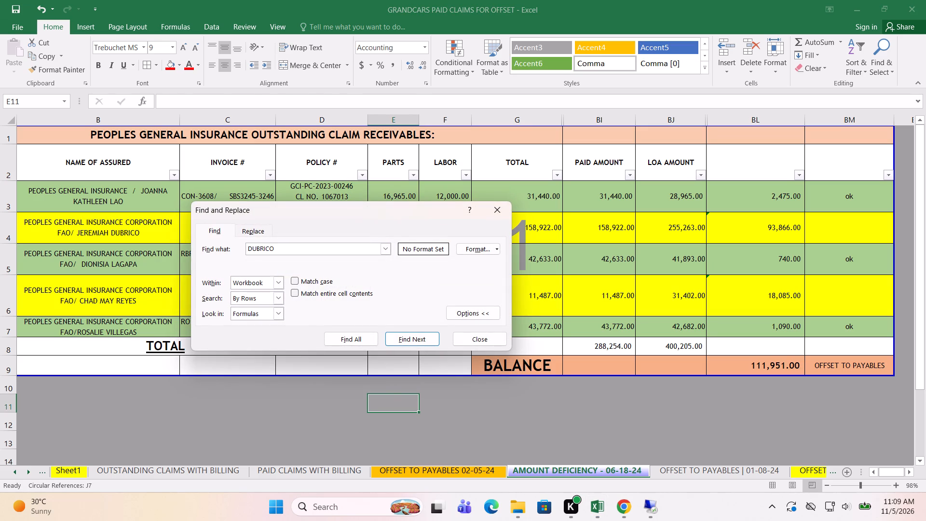
key(Return)
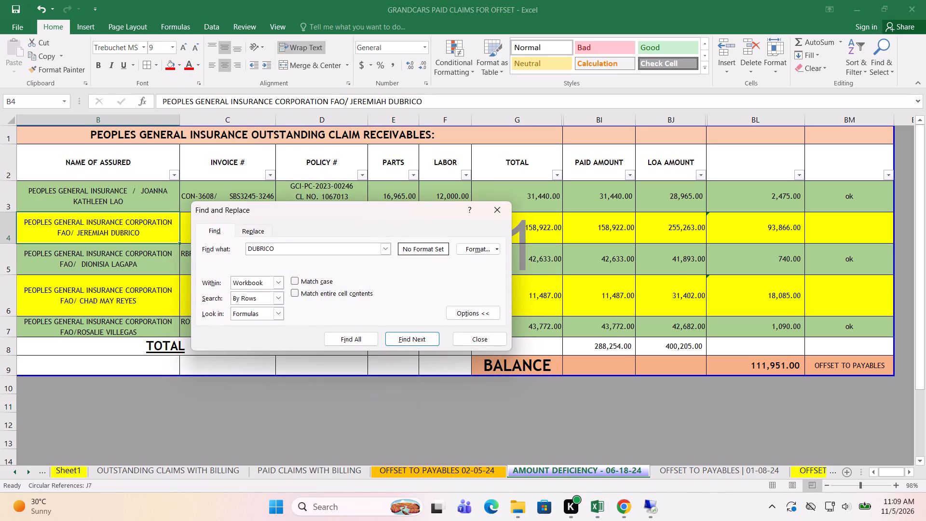
click(327, 337)
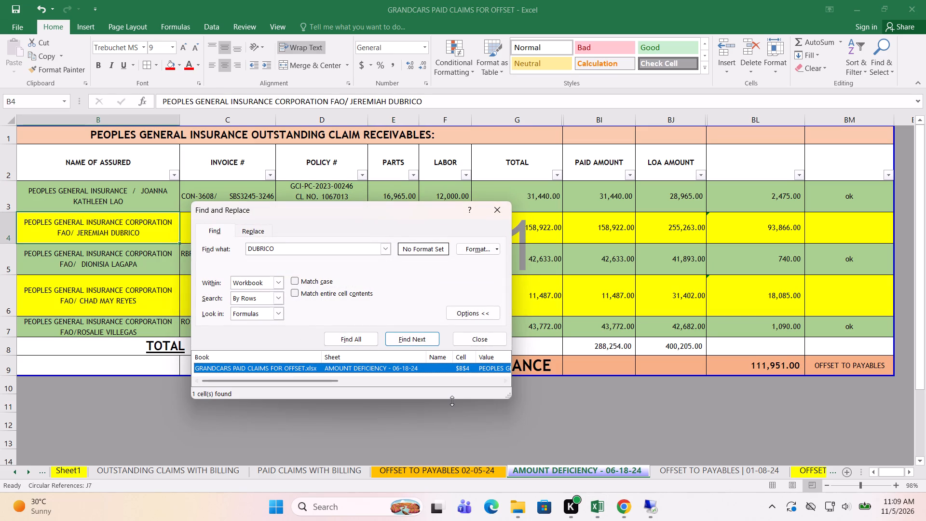
drag(452, 401, 455, 446)
click(483, 371)
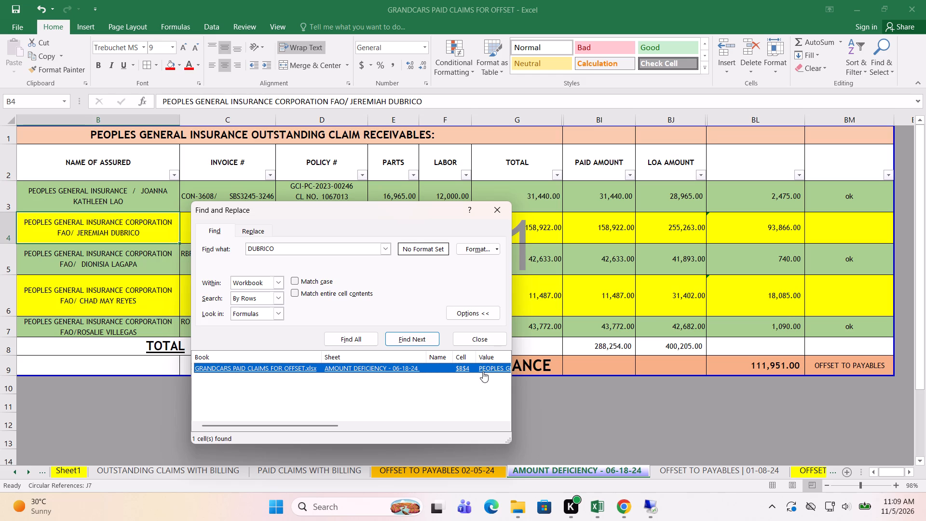
click(491, 341)
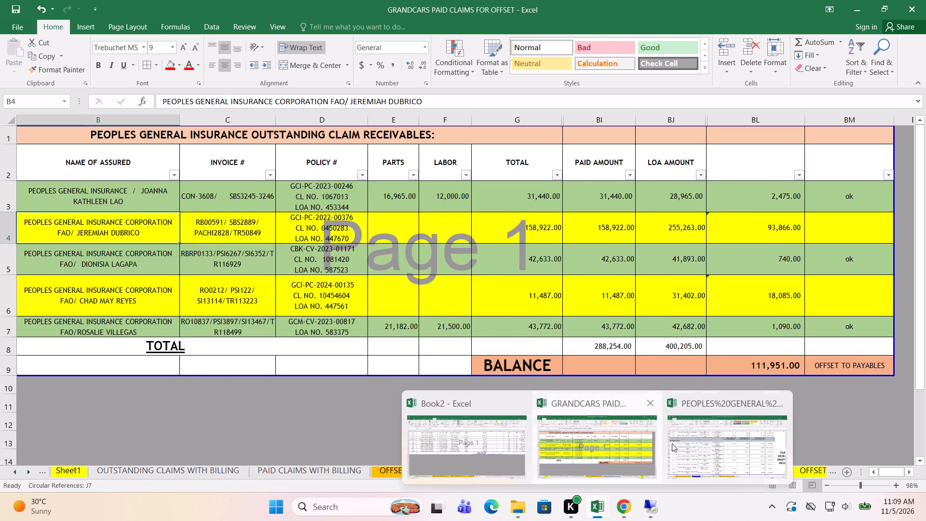
Switch to the Peoples General Insurance claim receivables workbook and list all matches for the same surname.
click(704, 443)
key(ctrl+f)
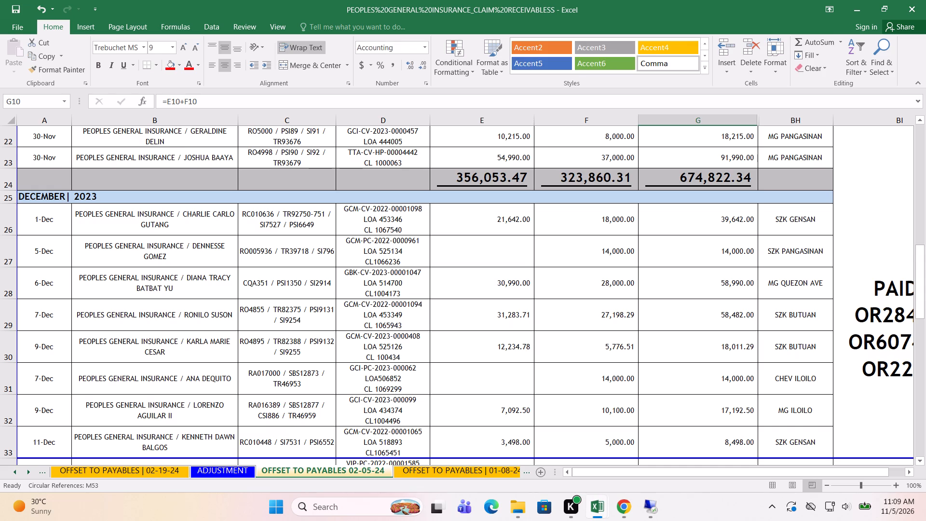
click(346, 402)
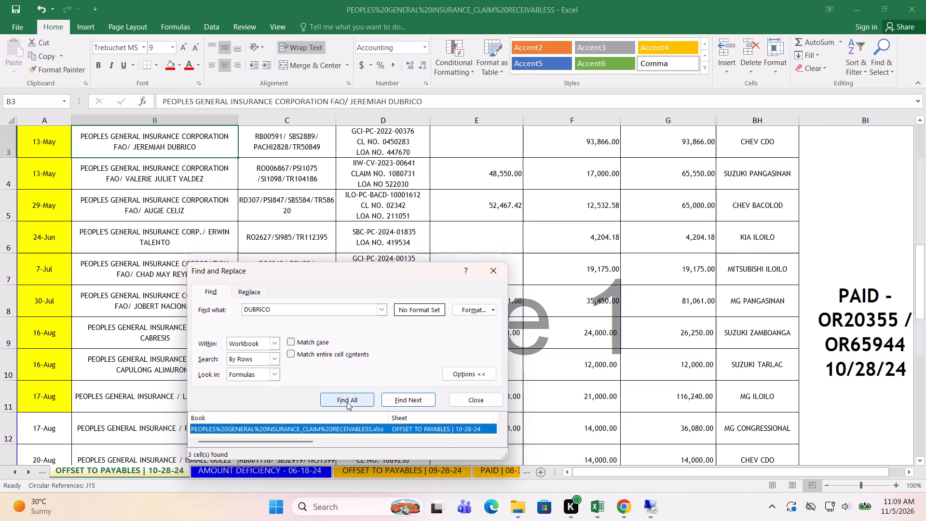
drag(354, 273, 359, 133)
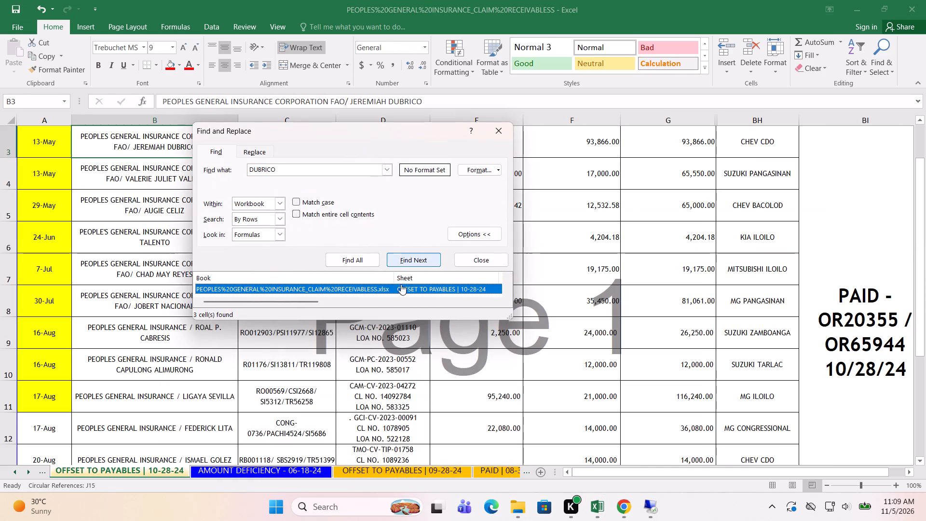
drag(432, 321, 432, 377)
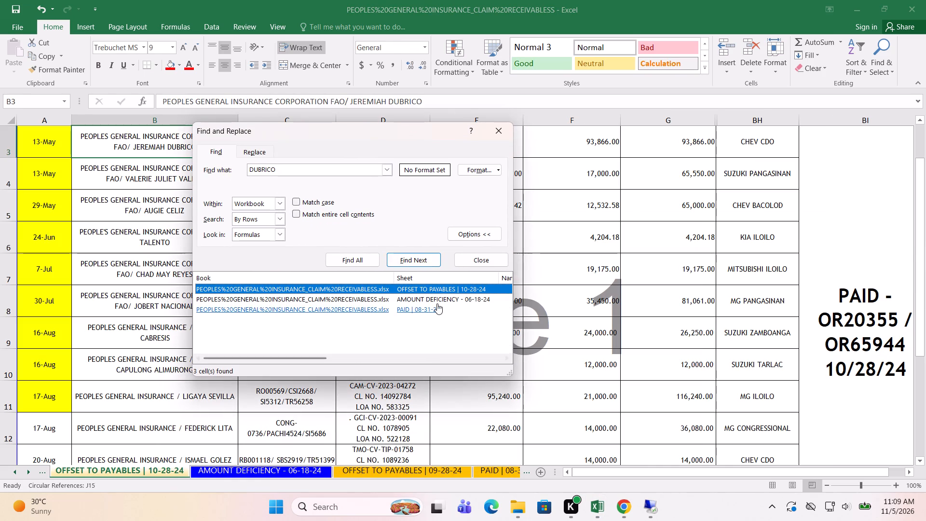
View the matched claim on the AMOUNT DEFICIENCY - 06-18-24, OFFSET TO PAYABLES | 10-28-24 and PAID | 08-31-24 sheets.
drag(438, 302, 438, 296)
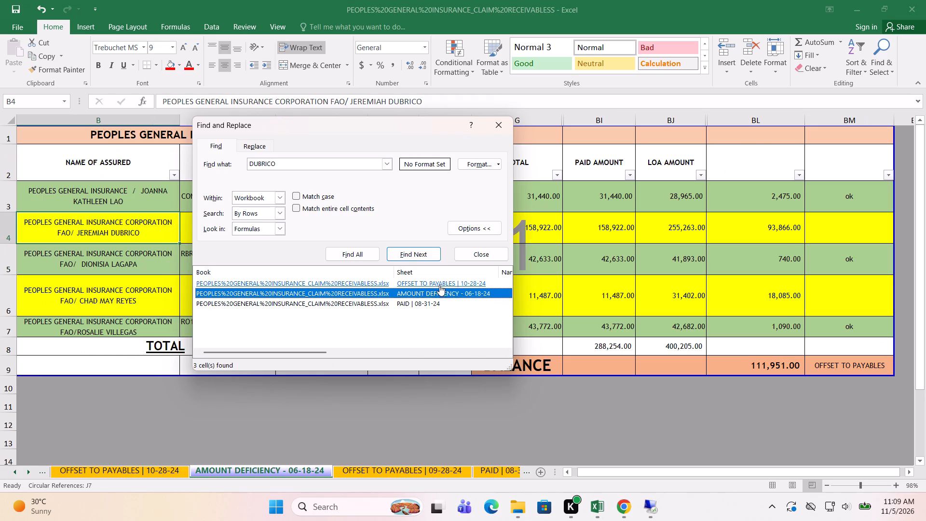
drag(439, 285, 439, 328)
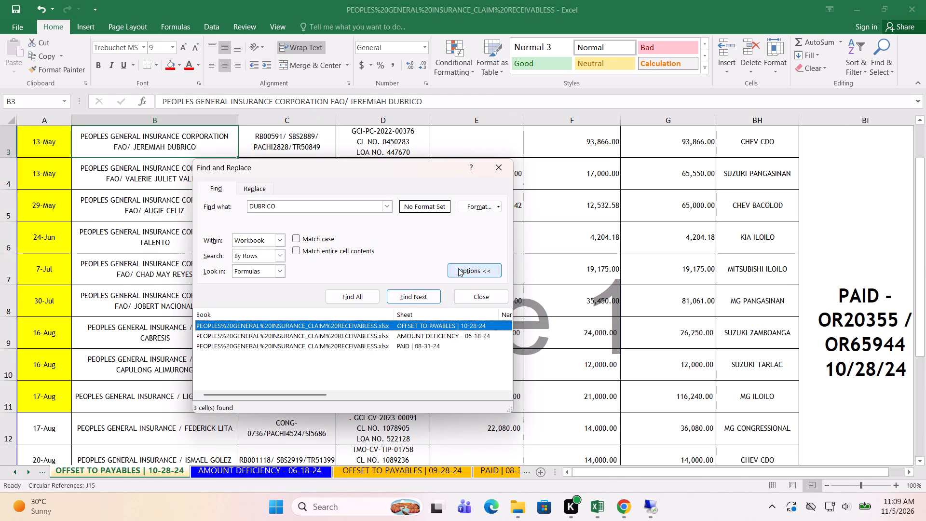
drag(423, 174, 413, 174)
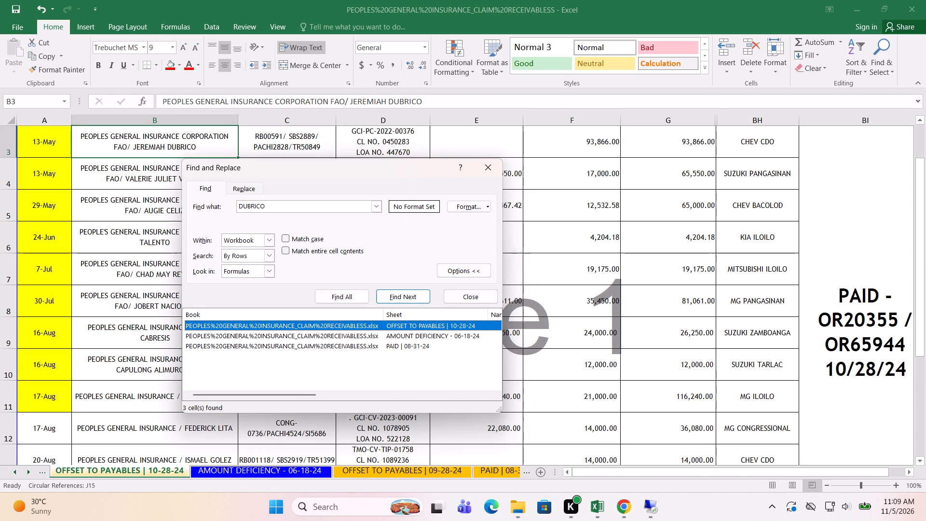
click(435, 347)
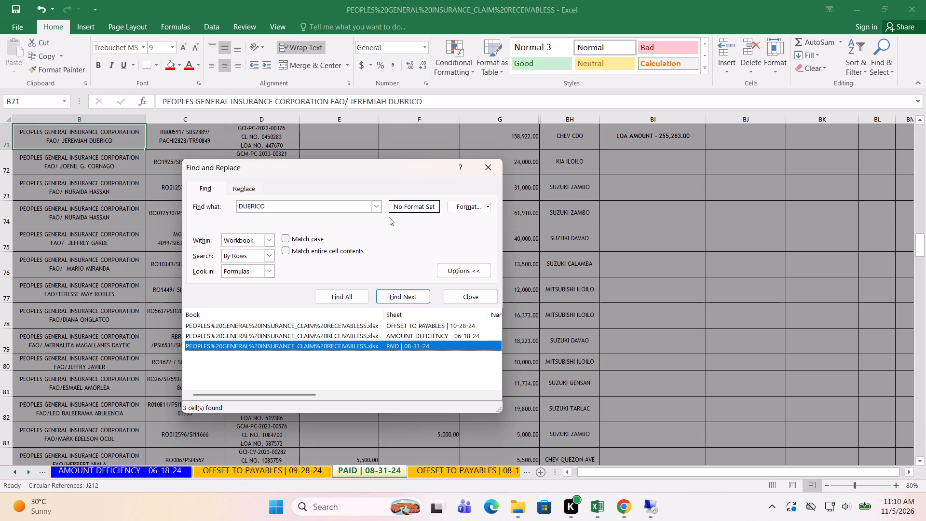
Return to the matched claim on the AMOUNT DEFICIENCY - 06-18-24 sheet and examine its invoice, policy, paid and LOA details.
click(461, 335)
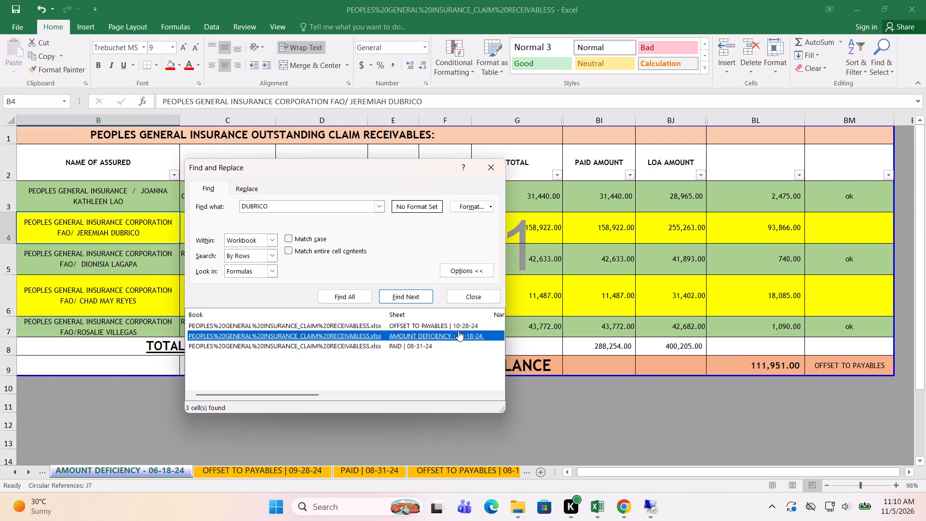
drag(352, 169, 353, 194)
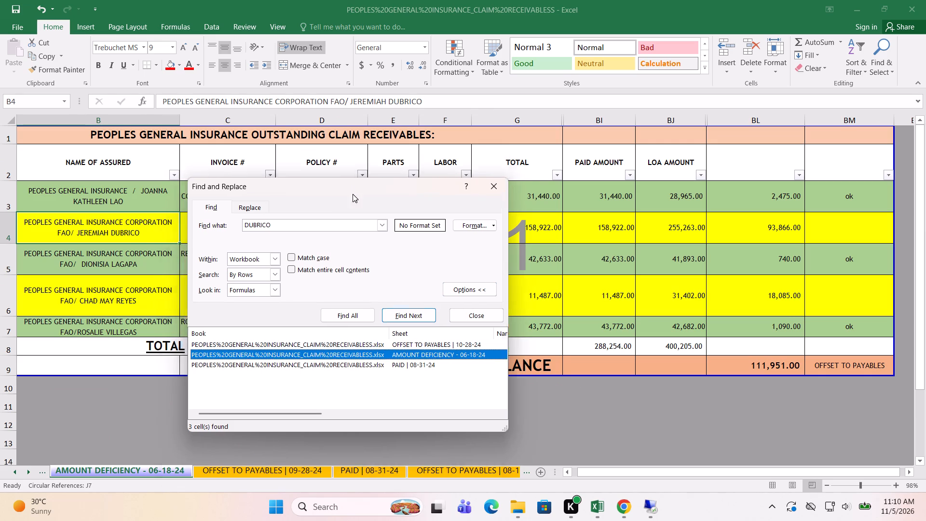
drag(353, 194, 356, 331)
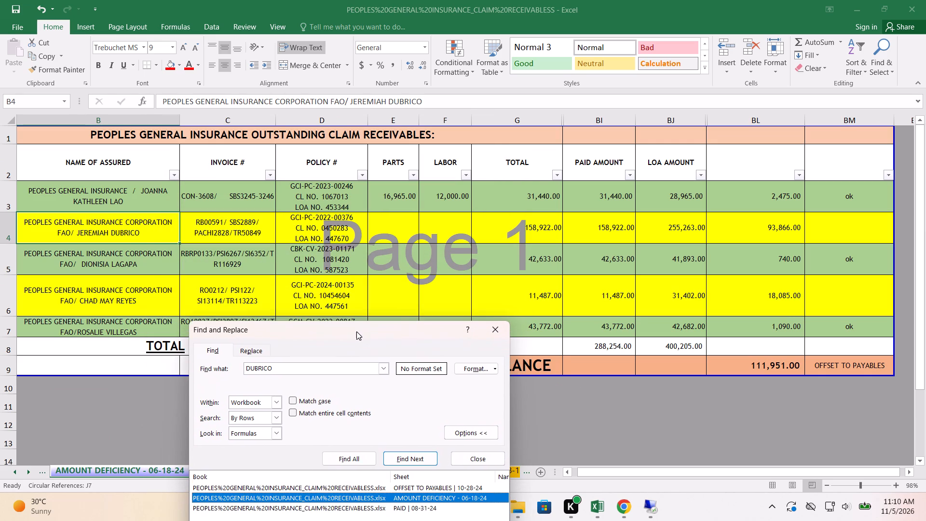
drag(356, 331, 366, 326)
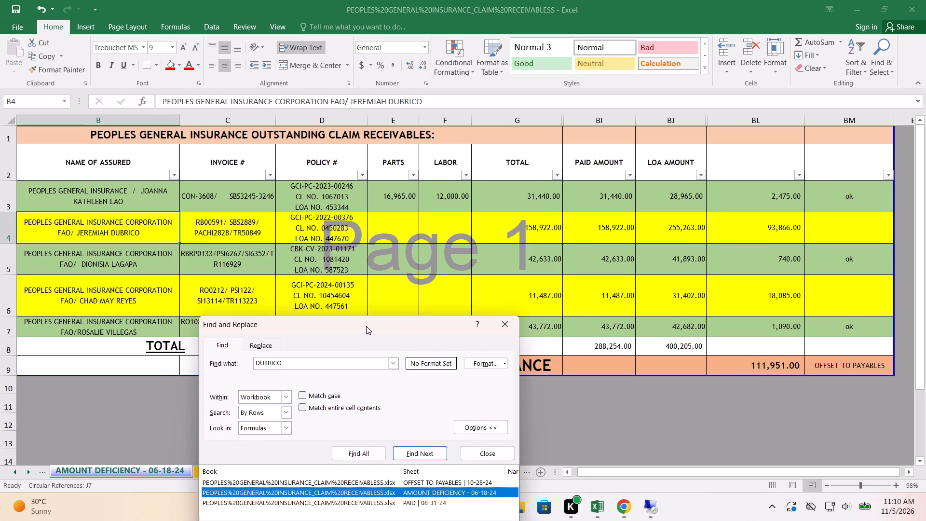
drag(366, 326, 363, 343)
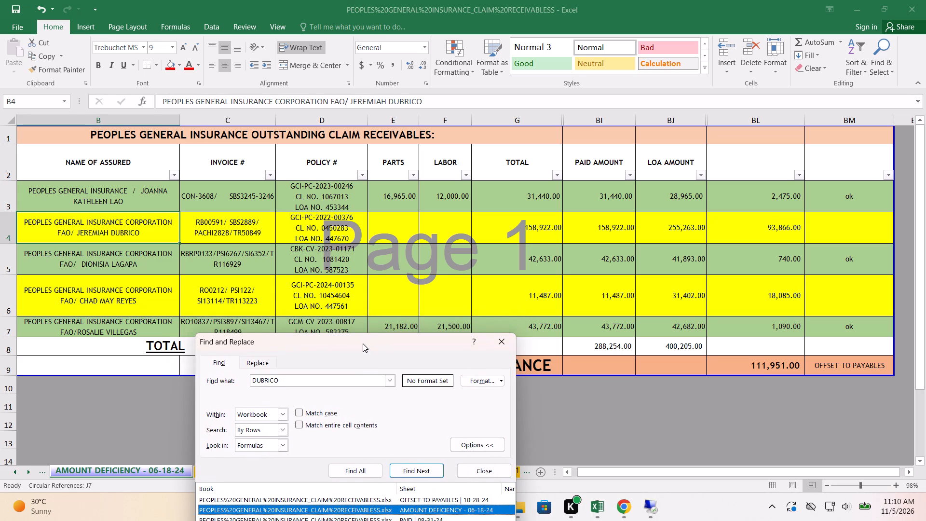
drag(363, 343, 363, 343)
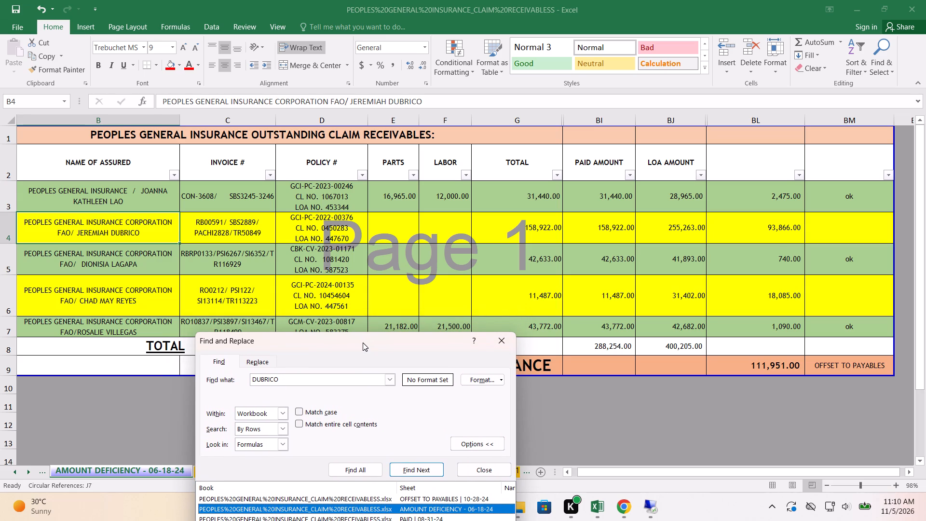
drag(363, 343, 367, 349)
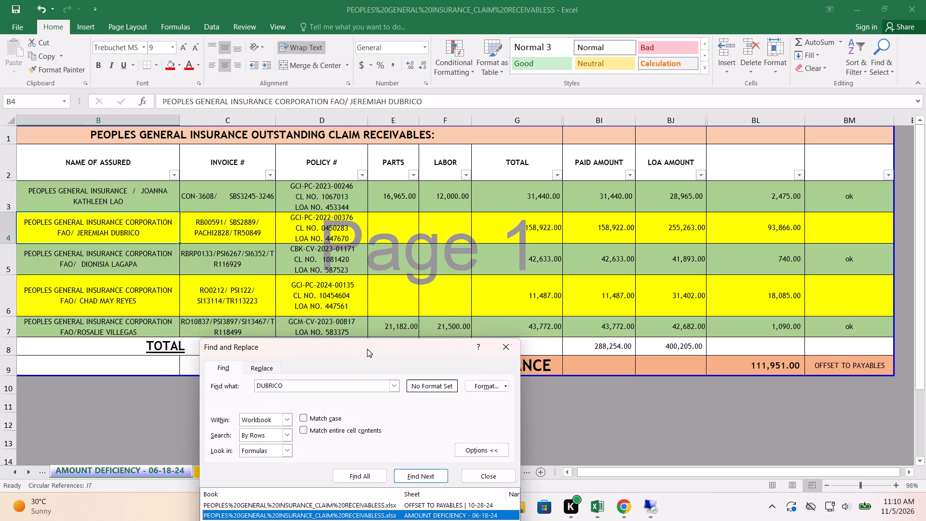
drag(367, 349, 407, 152)
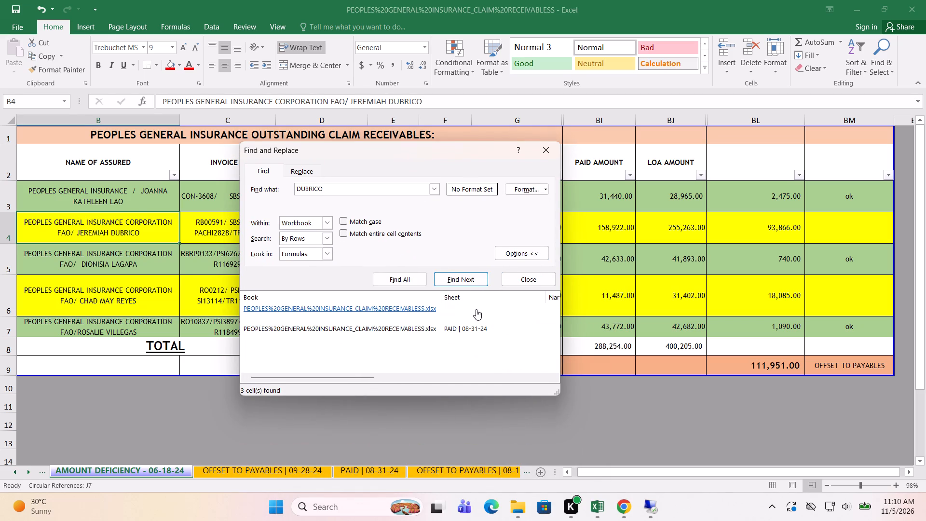
Go to the match on the OFFSET TO PAYABLES | 10-28-24 sheet and examine its amount, the claims list, totals and payment details.
click(476, 309)
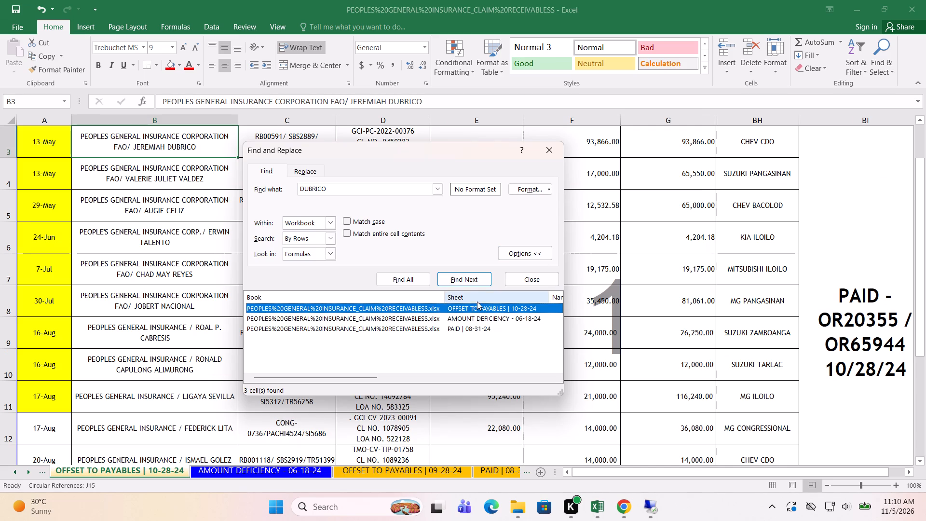
drag(493, 153, 571, 247)
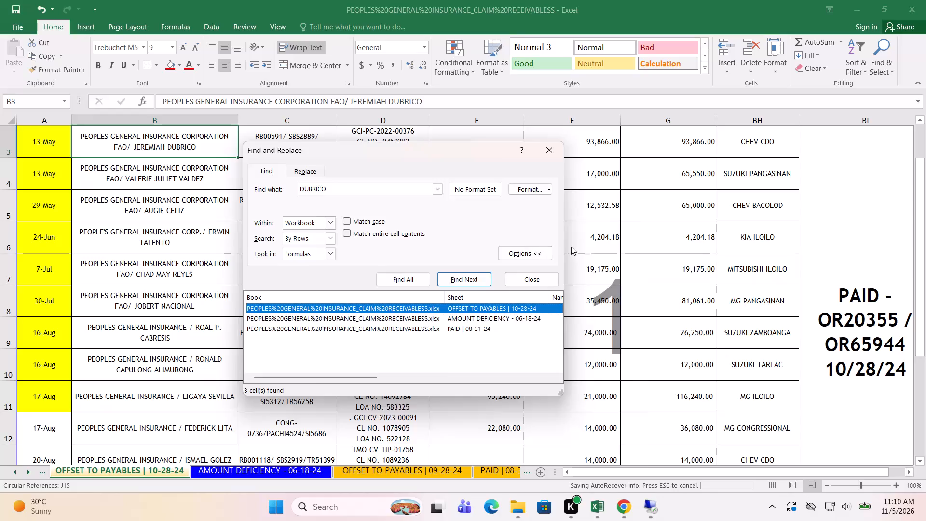
drag(571, 247, 564, 237)
drag(512, 239, 483, 109)
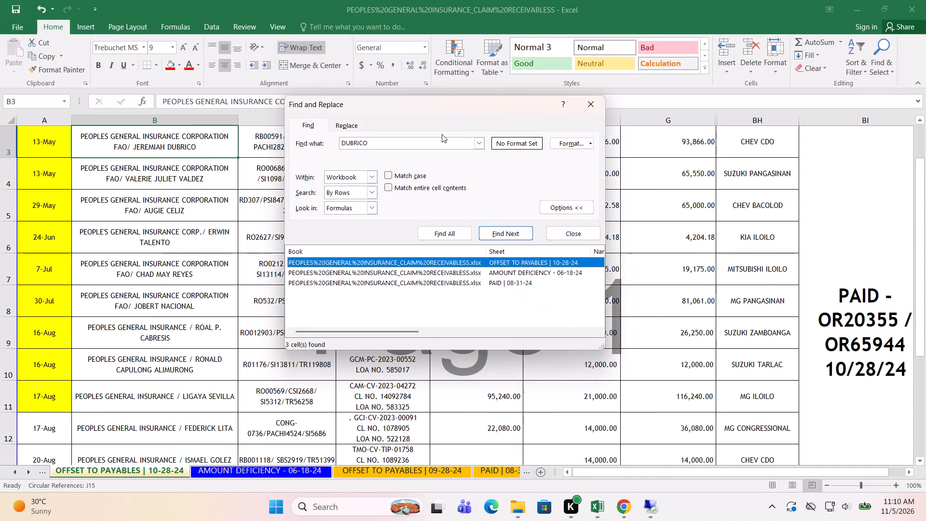
click(742, 382)
scroll(745, 378, down, 4)
scroll(744, 379, up, 1)
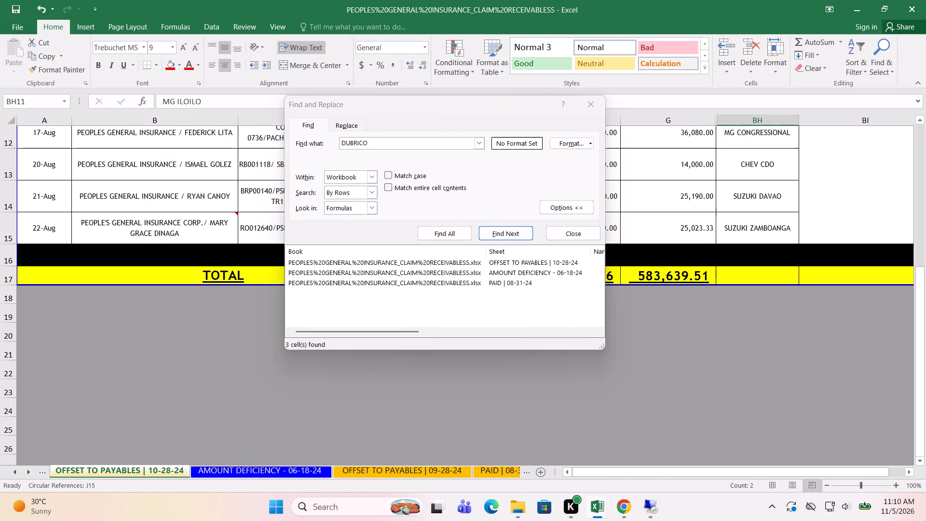
scroll(744, 379, up, 7)
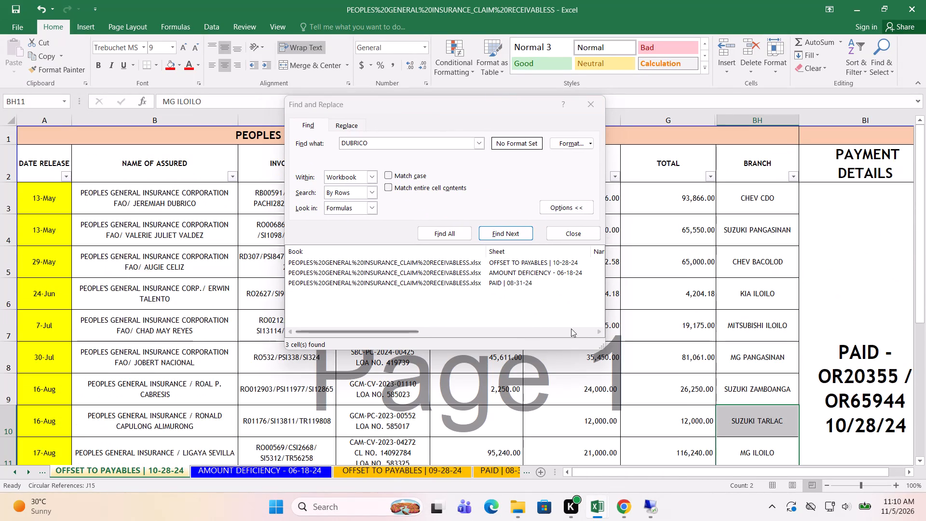
Recheck the claim on AMOUNT DEFICIENCY - 06-18-24 and PAID | 08-31-24, and look through the sheets up to WITH PDC PAYMENT | 06-18-24.
click(571, 274)
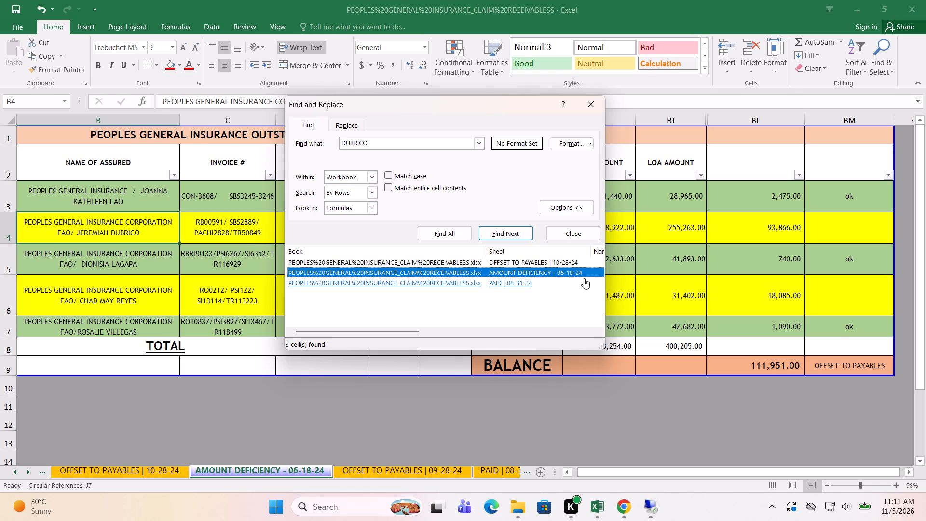
click(543, 273)
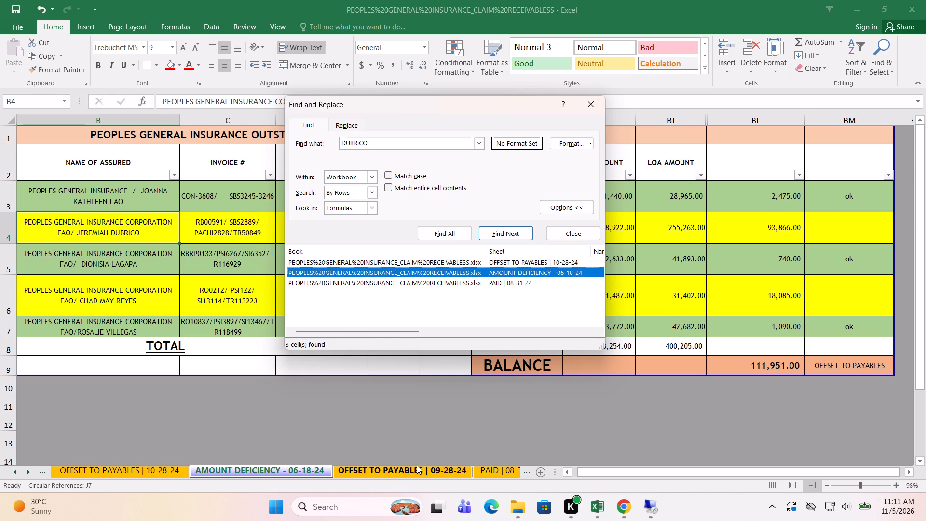
click(459, 470)
click(502, 472)
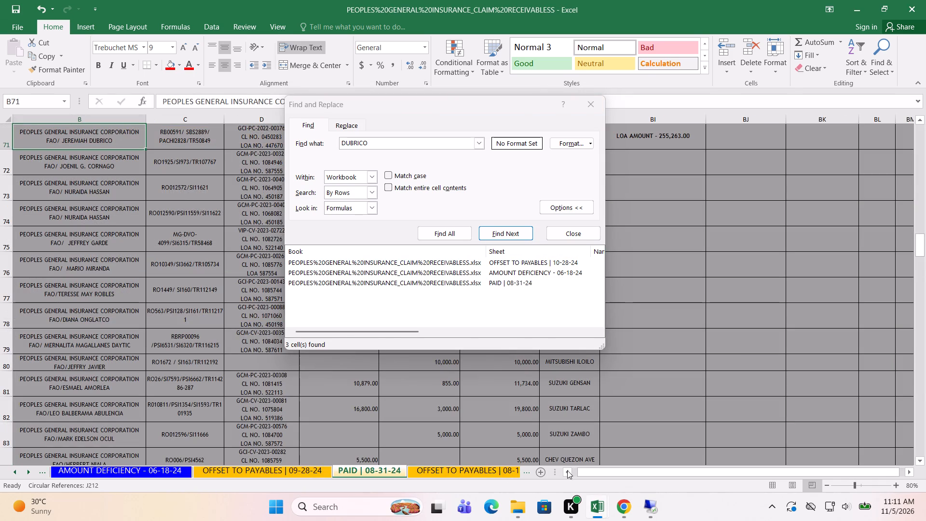
click(526, 275)
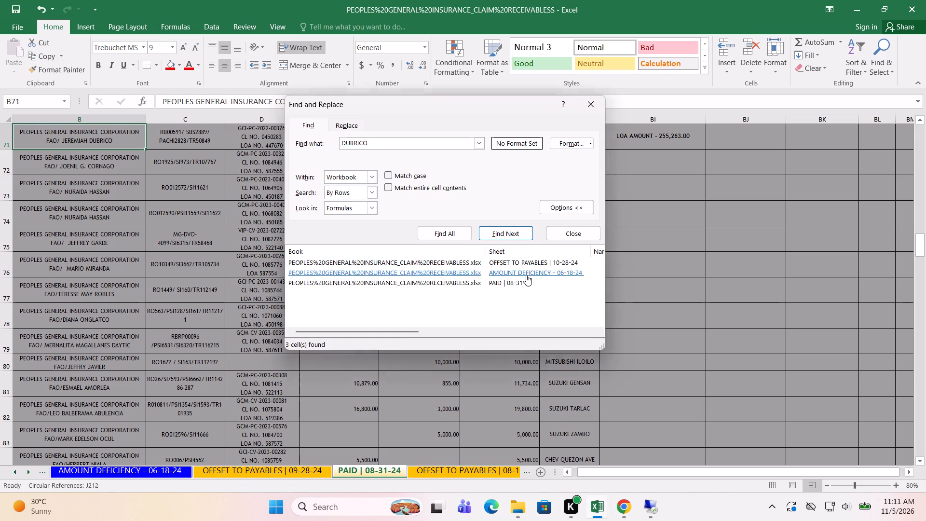
click(380, 471)
click(439, 470)
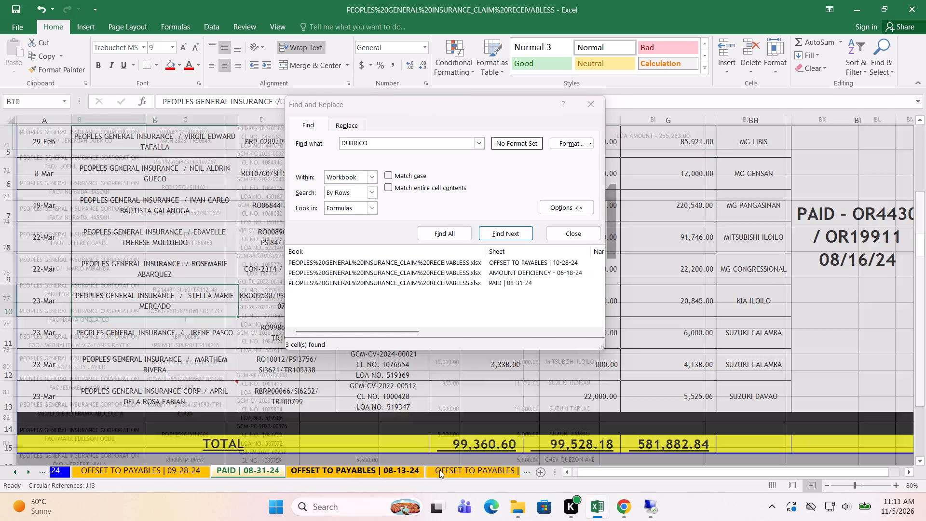
click(440, 470)
click(440, 470)
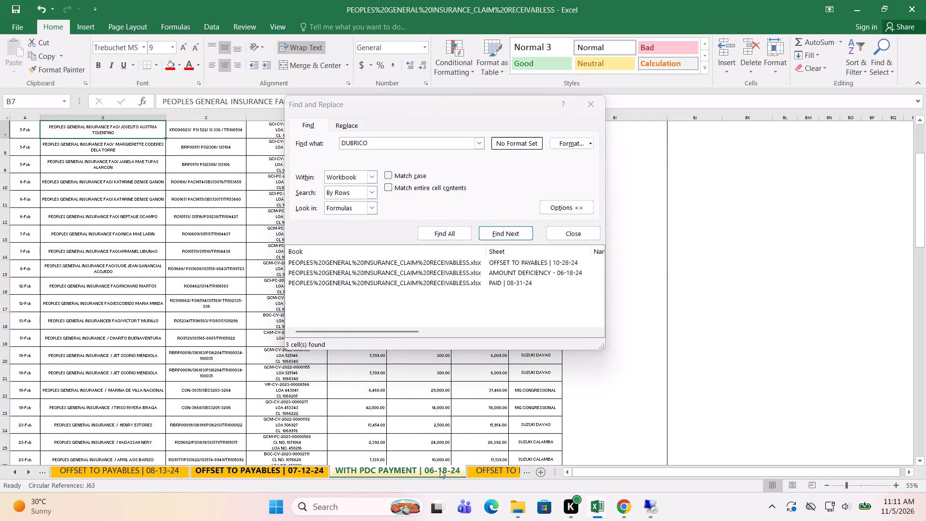
click(430, 468)
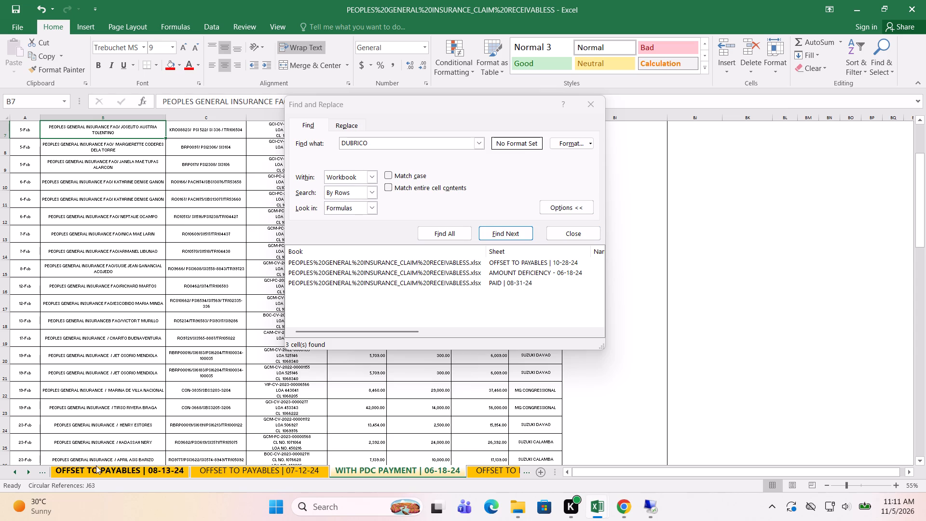
Look back through the OFFSET TO PAYABLES sheets to AMOUNT DEFICIENCY - 06-18-24 and examine the claims' paid amounts, LOA amounts and differences.
click(82, 472)
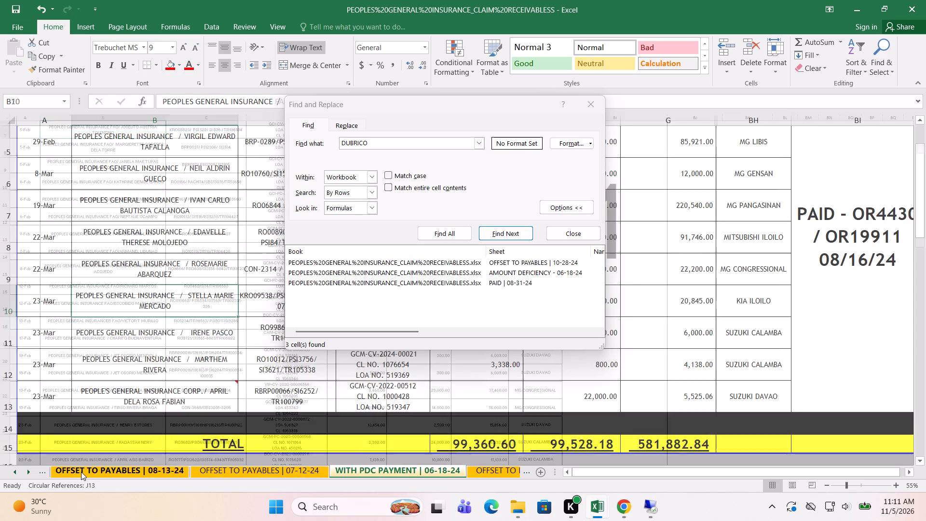
click(46, 472)
click(46, 472)
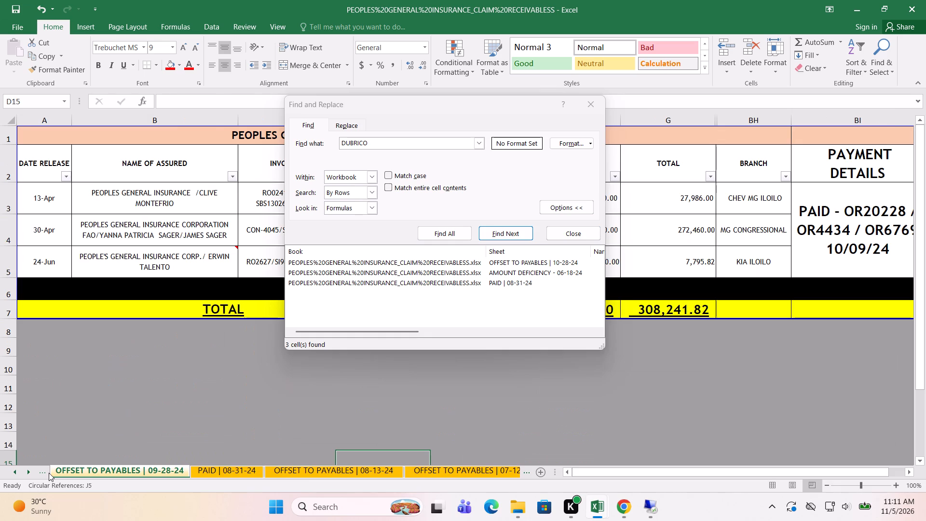
click(49, 473)
click(138, 471)
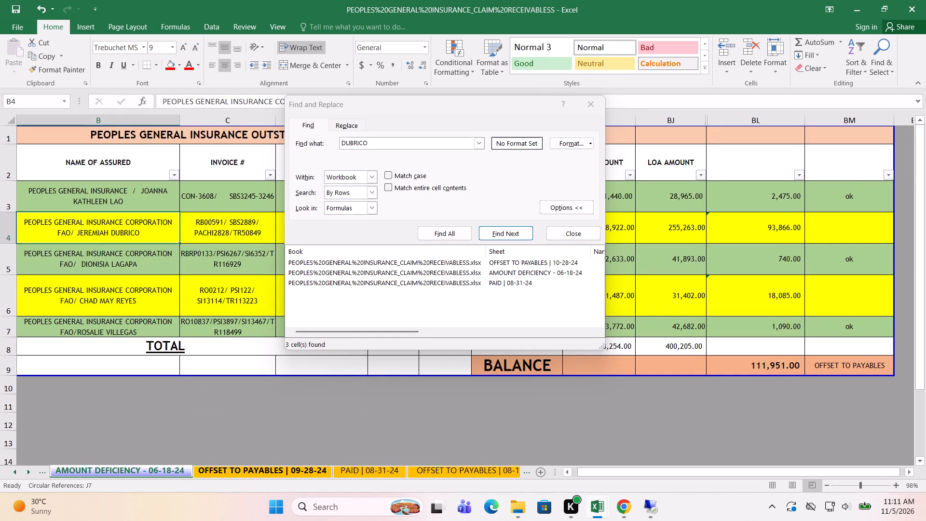
drag(515, 106, 503, 120)
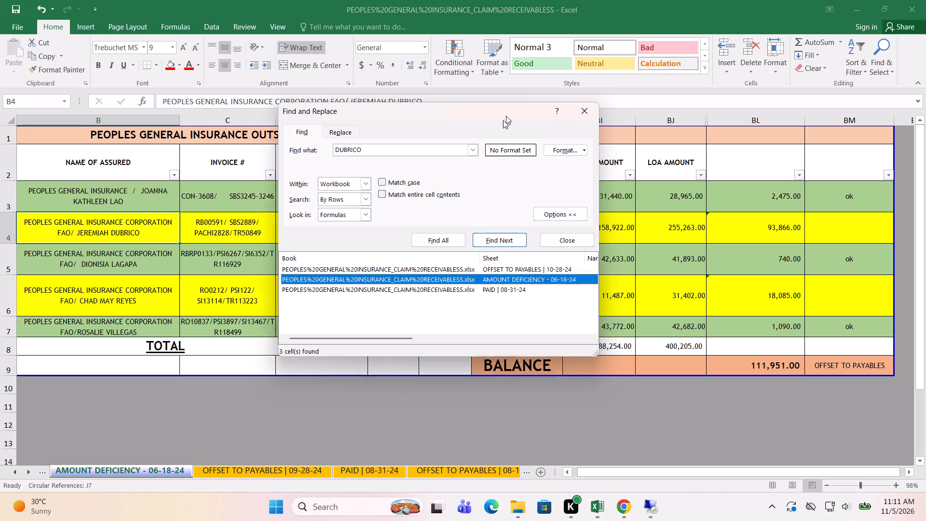
drag(503, 120, 652, 250)
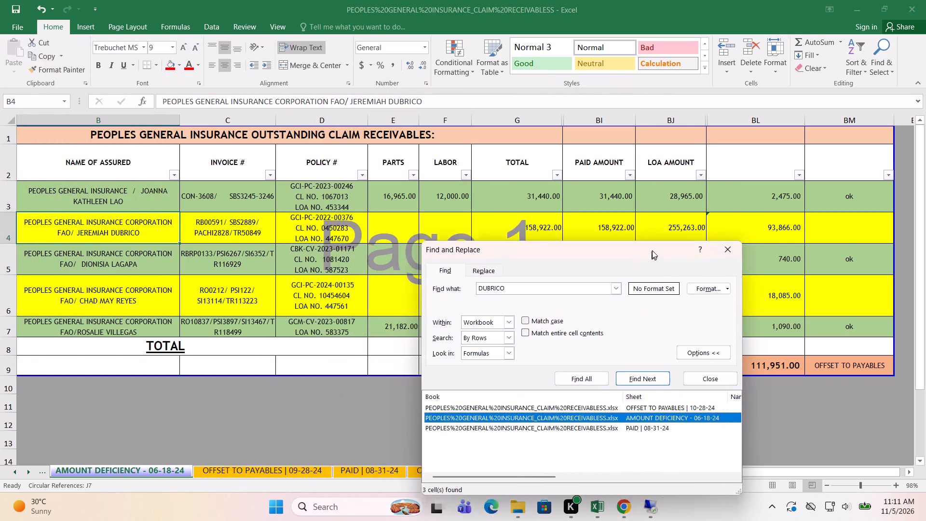
drag(652, 250, 296, 85)
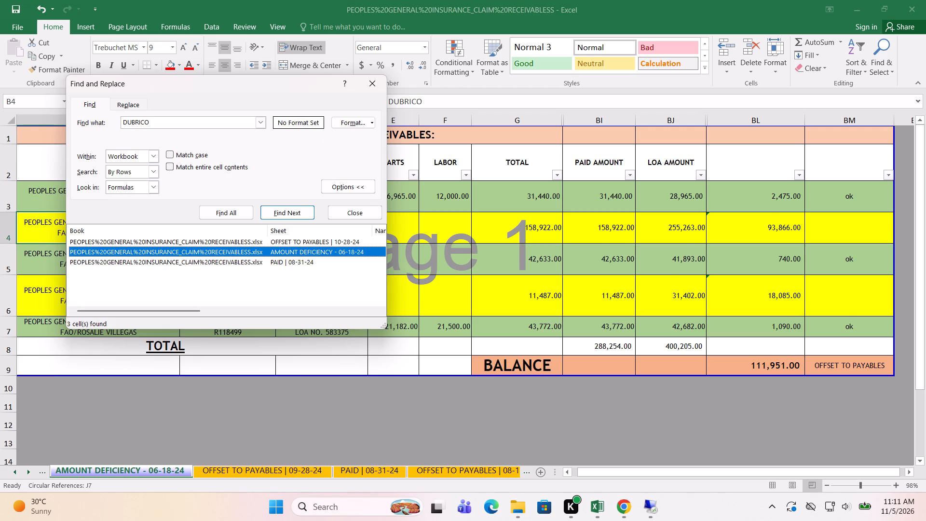
Review the OFFSET TO PAYABLES | 10-28-24 sheet's labor and total amounts, payment details and total row against the deficient claims.
click(45, 470)
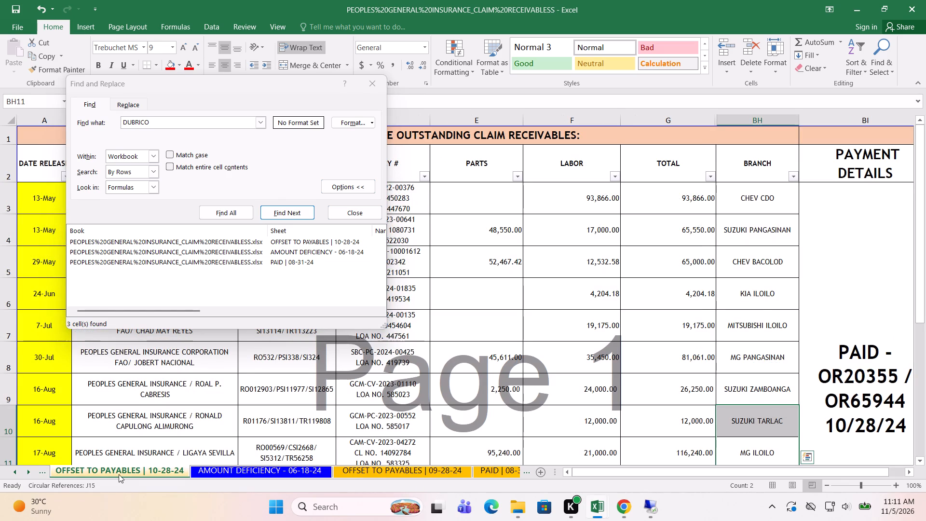
drag(271, 85, 268, 121)
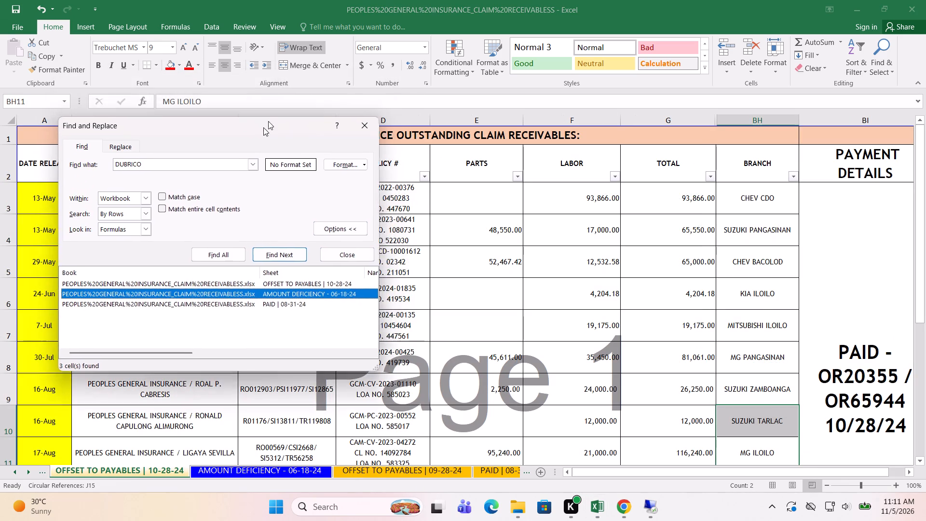
drag(268, 121, 307, 76)
click(856, 315)
scroll(857, 315, down, 4)
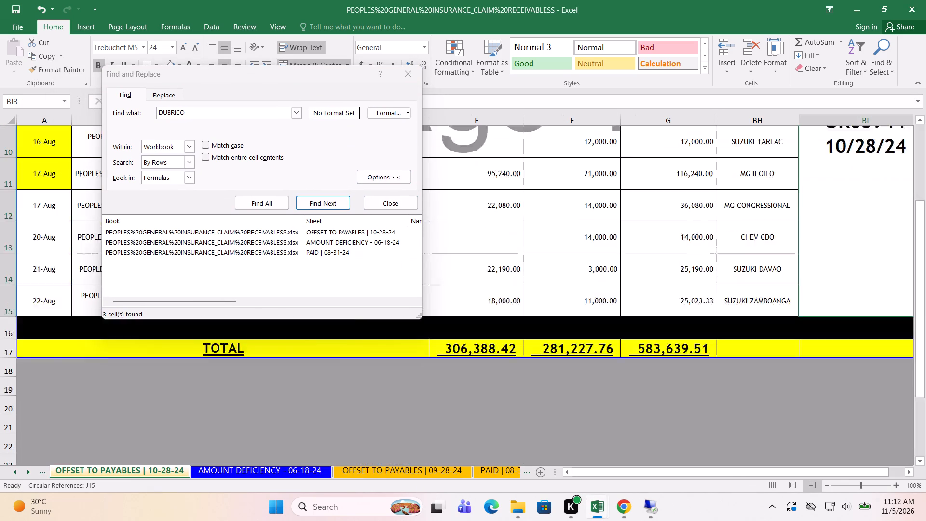
scroll(859, 309, up, 2)
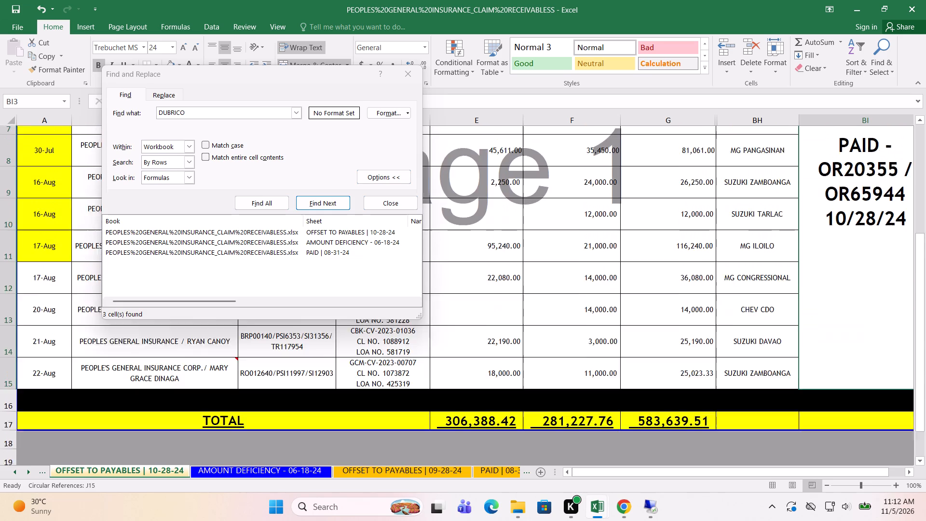
scroll(859, 309, up, 2)
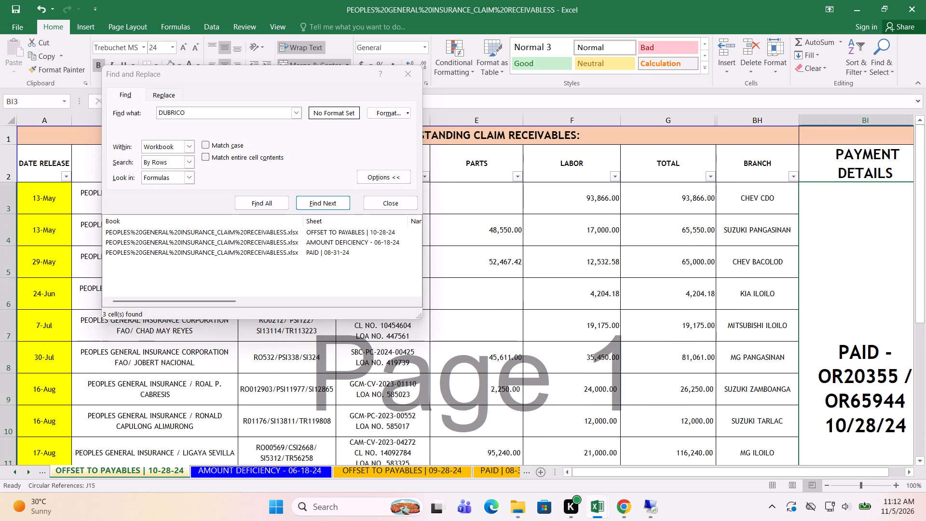
scroll(850, 314, up, 1)
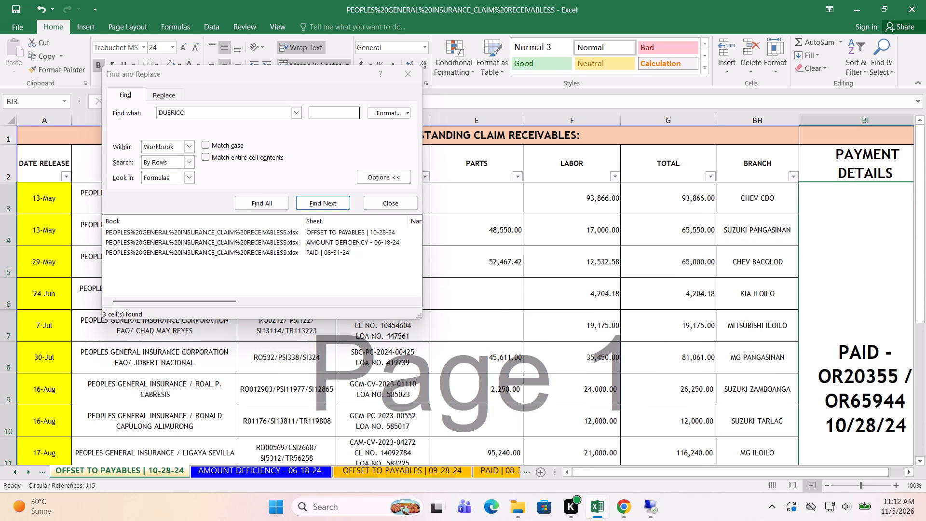
Recheck the AMOUNT DEFICIENCY - 06-18-24 sheet and view the OFFSET TO PAYABLES | 10-30-24 sheet.
click(291, 470)
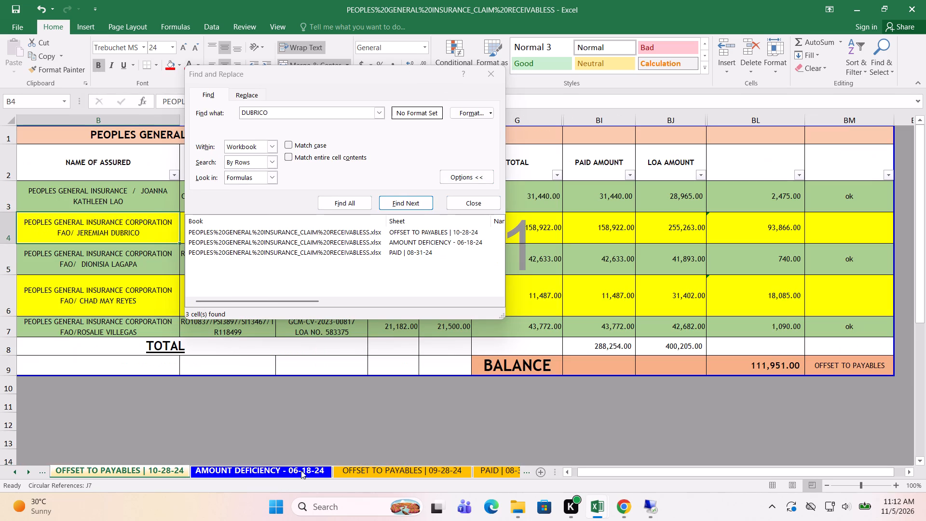
click(506, 477)
click(145, 473)
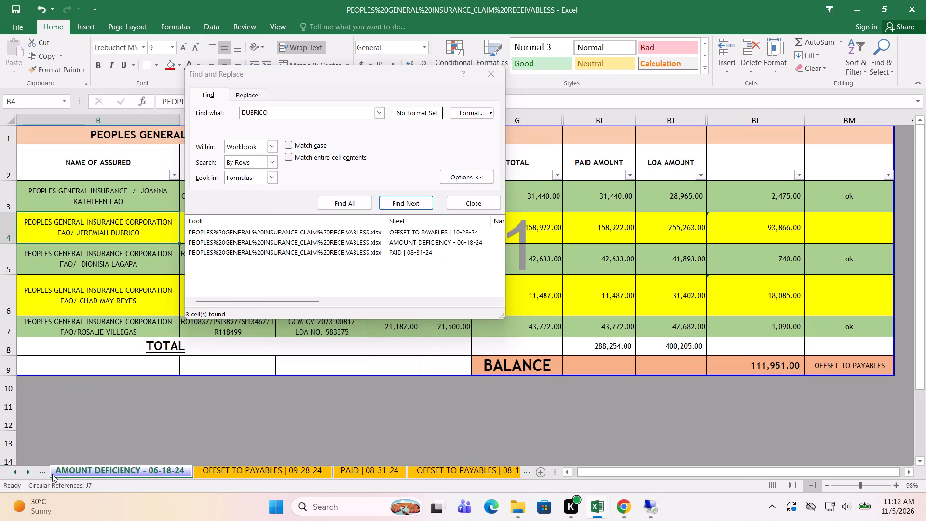
click(52, 474)
click(43, 472)
click(43, 472)
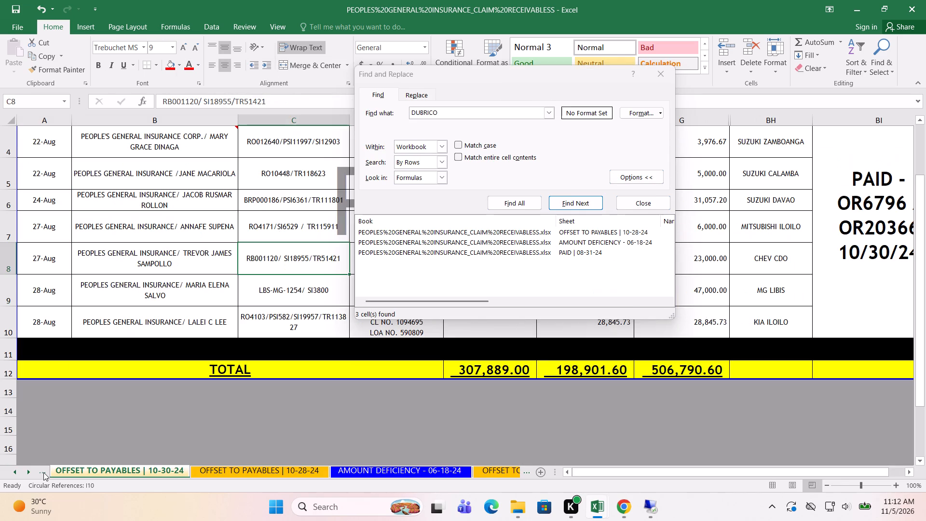
Look through the OFFSET TO PAYABLES sheets from 11-08-24 to 12-28-24 and PAID | 06-13-25, and back to OFFSET TO PAYABLES | 10-28-24.
click(43, 472)
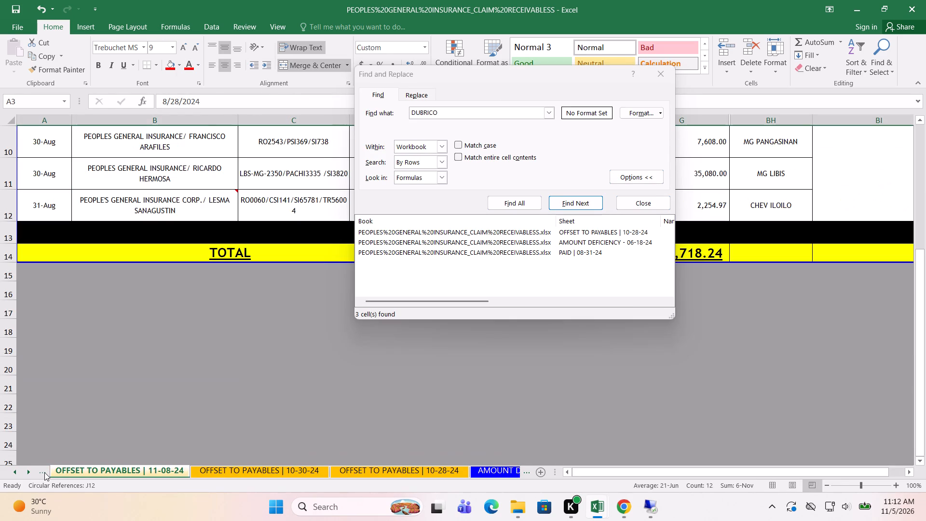
drag(450, 78, 325, 91)
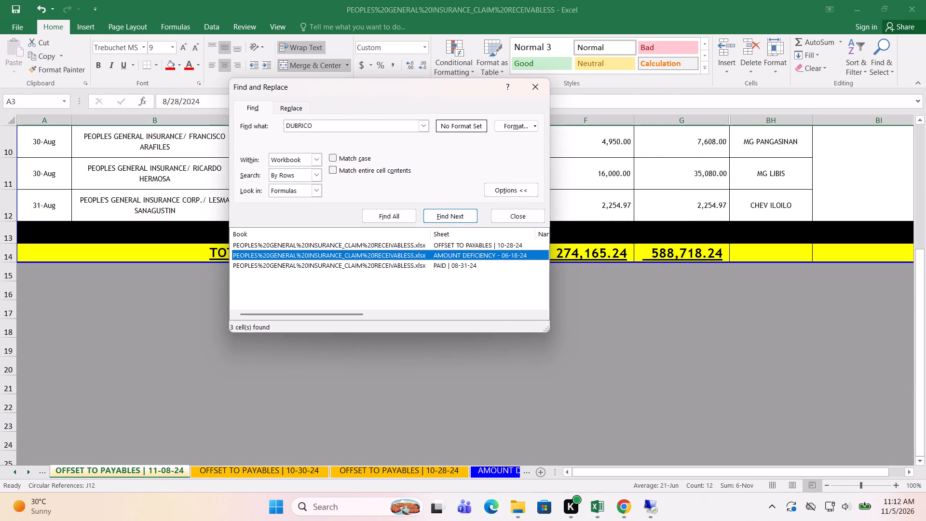
click(45, 473)
click(45, 473)
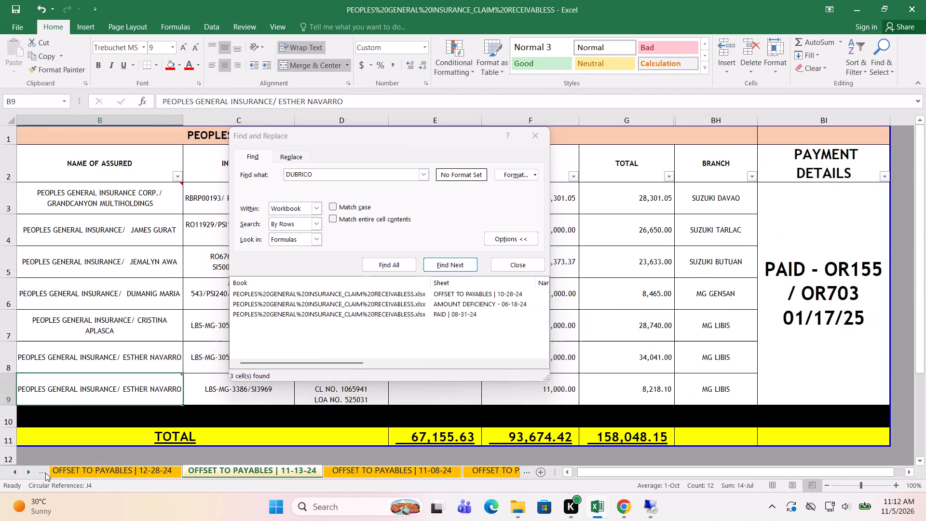
click(45, 473)
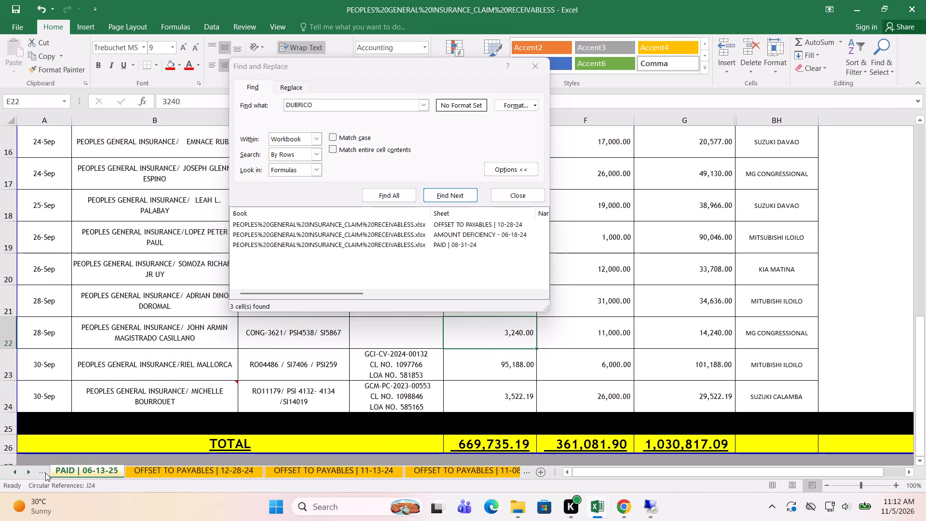
click(210, 473)
click(279, 473)
click(435, 473)
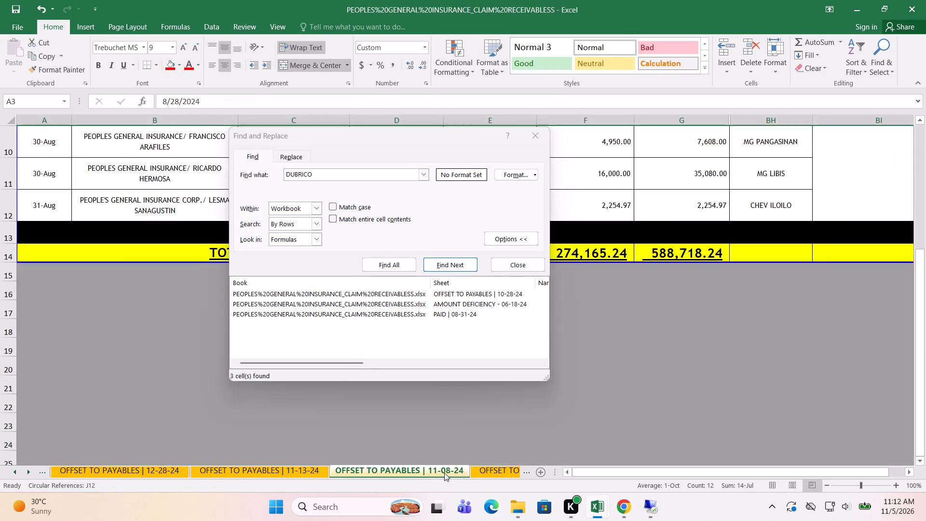
click(477, 473)
click(487, 471)
click(477, 473)
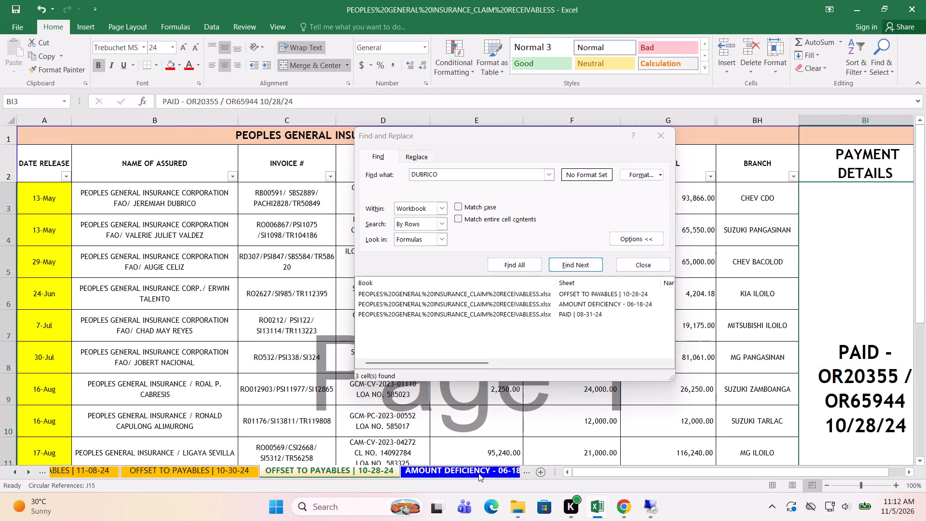
Move the AMOUNT DEFICIENCY - 06-18-24 sheet to between OFFSET TO PAYABLES | 07-12-24 and WITH PDC PAYMENT | 06-18-24.
click(493, 473)
drag(288, 470, 446, 470)
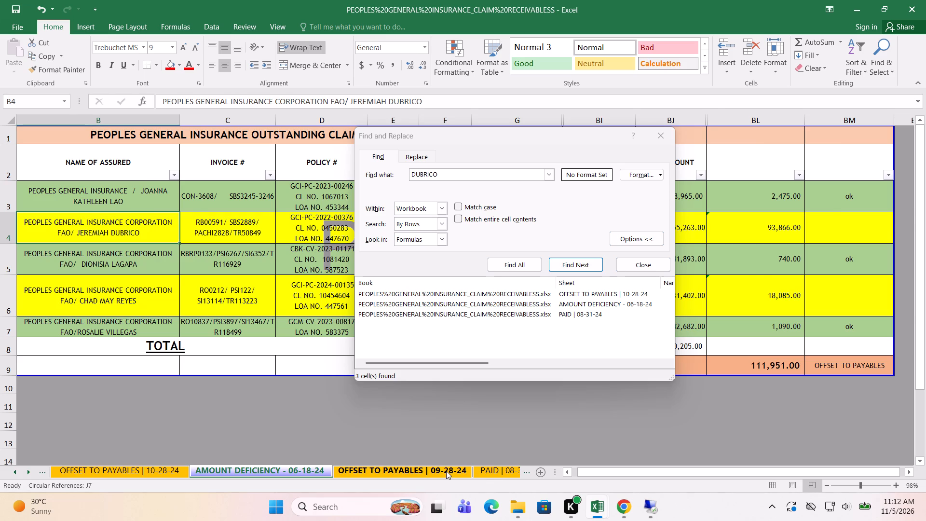
click(446, 471)
click(296, 468)
drag(284, 470, 284, 470)
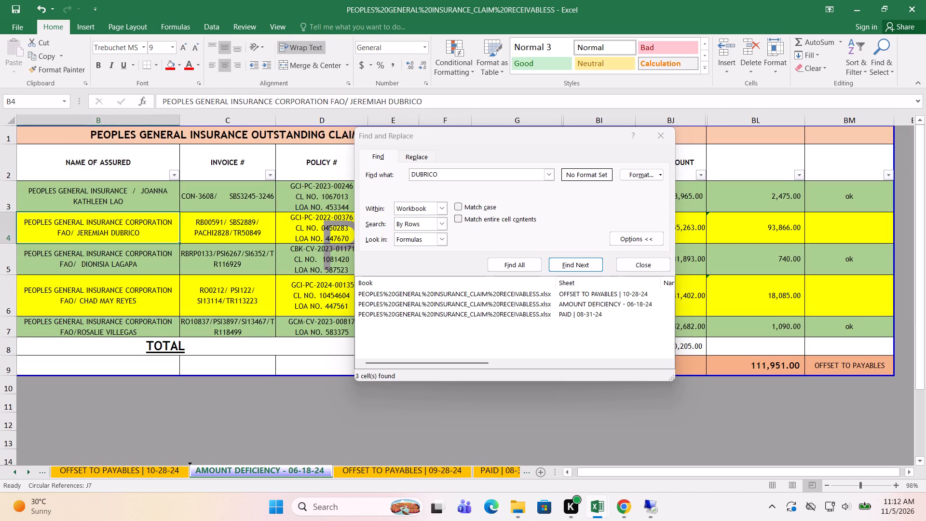
drag(284, 470, 583, 467)
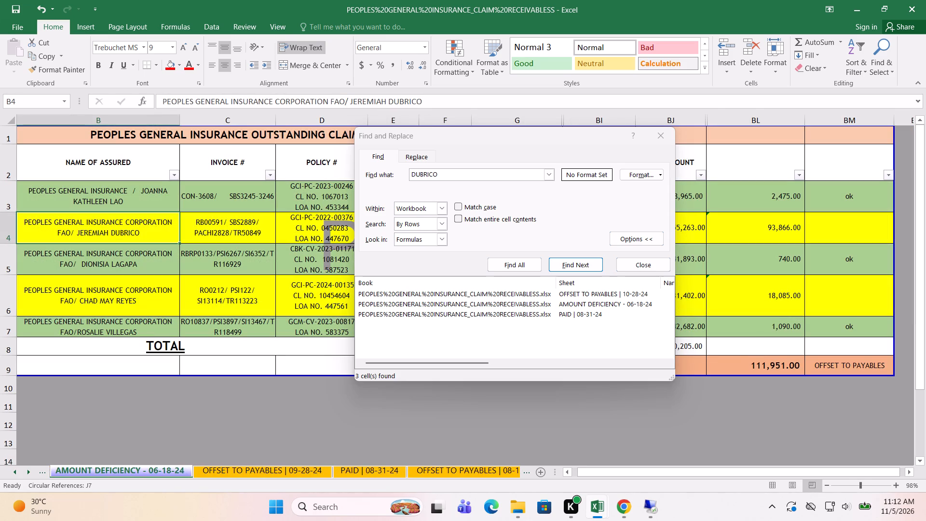
drag(583, 467, 446, 471)
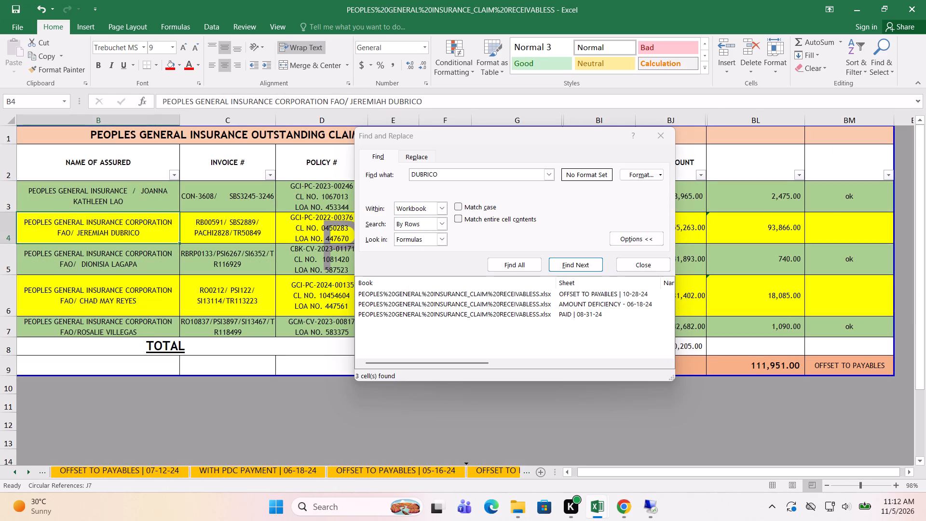
drag(446, 471, 292, 464)
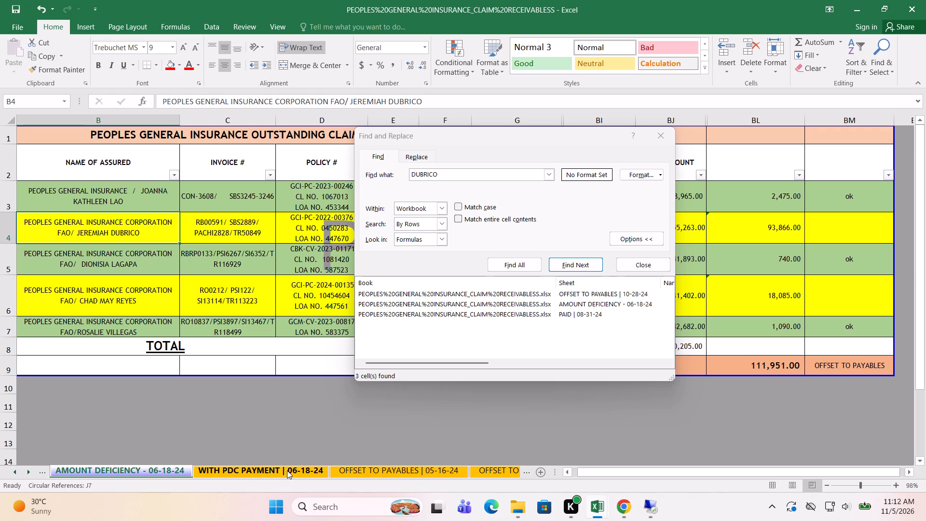
click(175, 425)
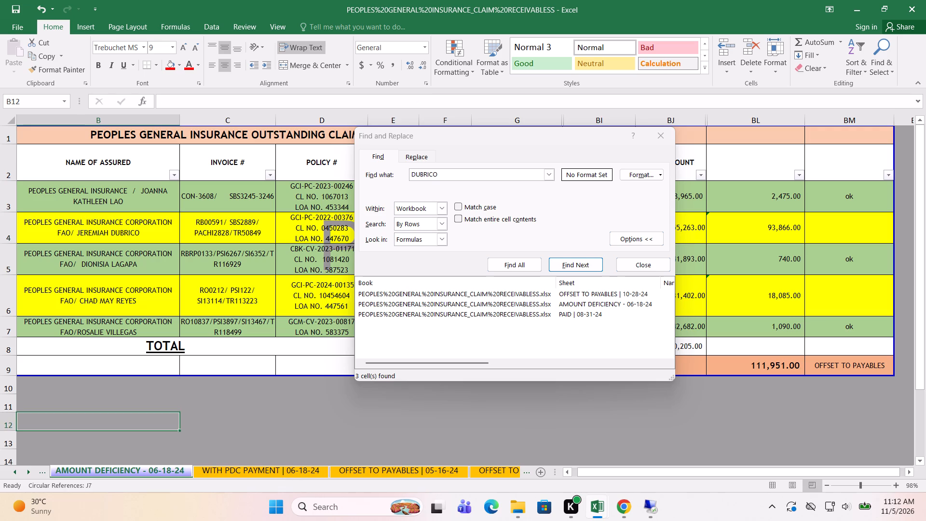
View the sheets on either side of AMOUNT DEFICIENCY - 06-18-24 and examine the CHEV CDO claim's LOA amount note on PAID | 08-31-24.
click(45, 471)
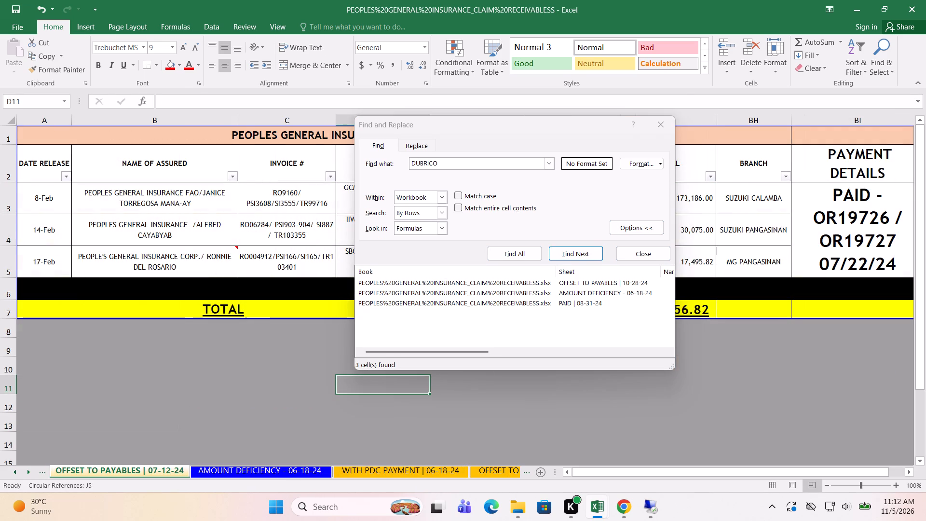
click(274, 470)
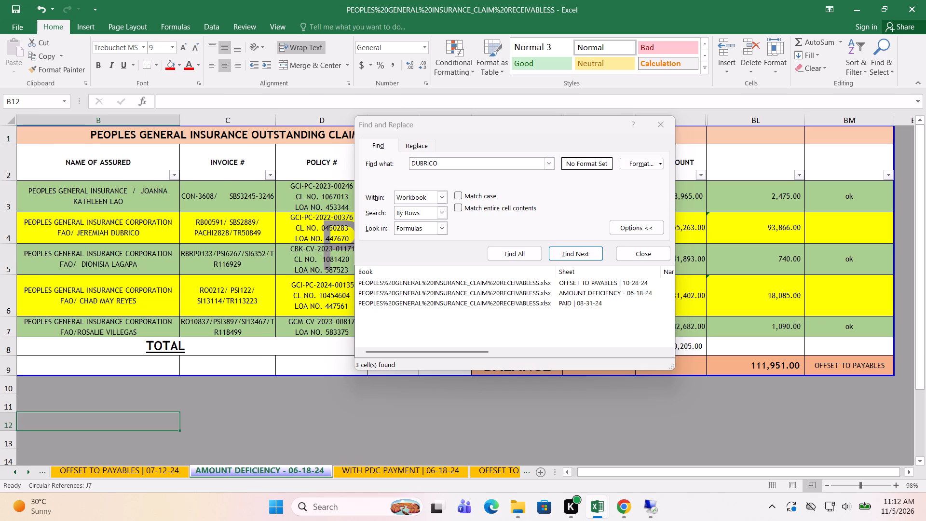
click(421, 475)
drag(447, 164, 388, 161)
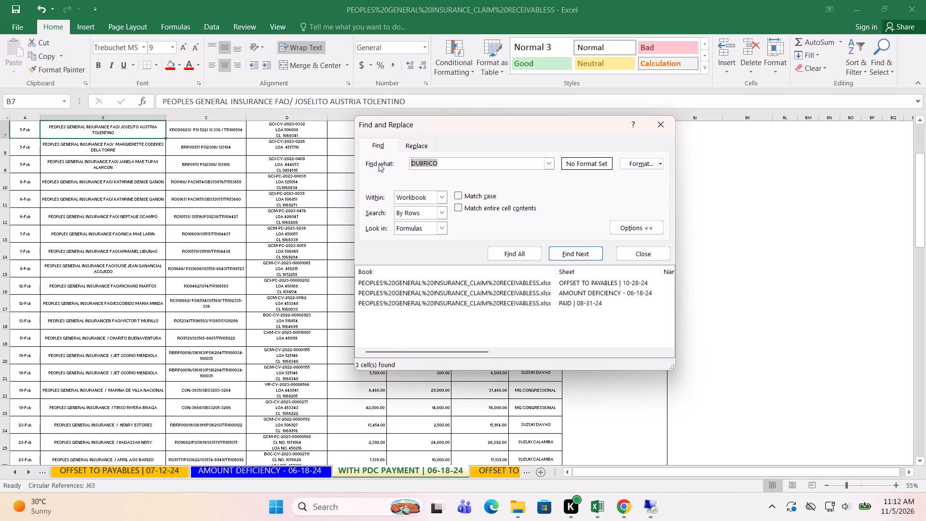
click(585, 302)
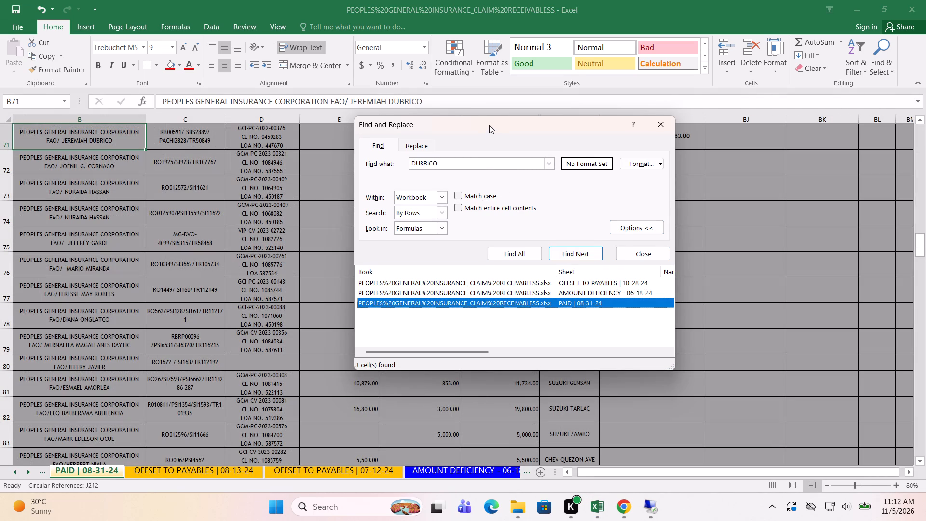
drag(489, 125, 421, 69)
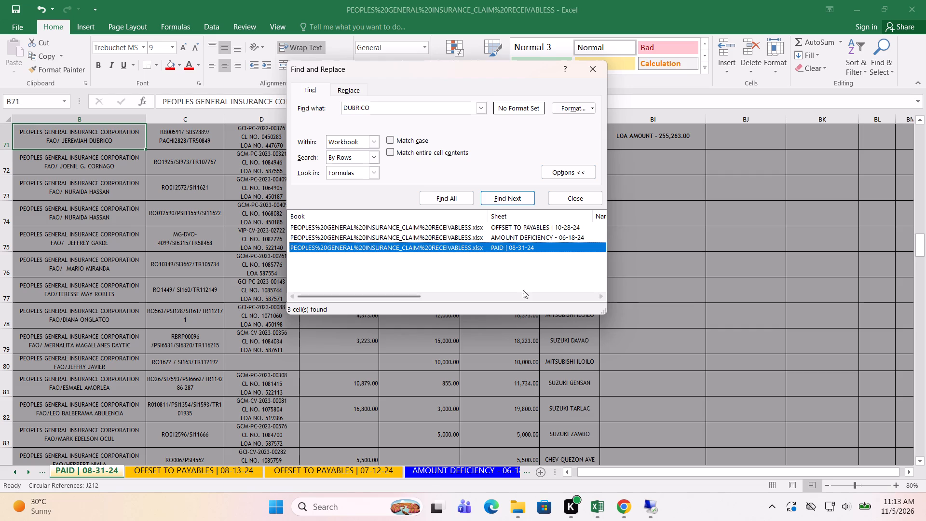
drag(491, 69, 483, 141)
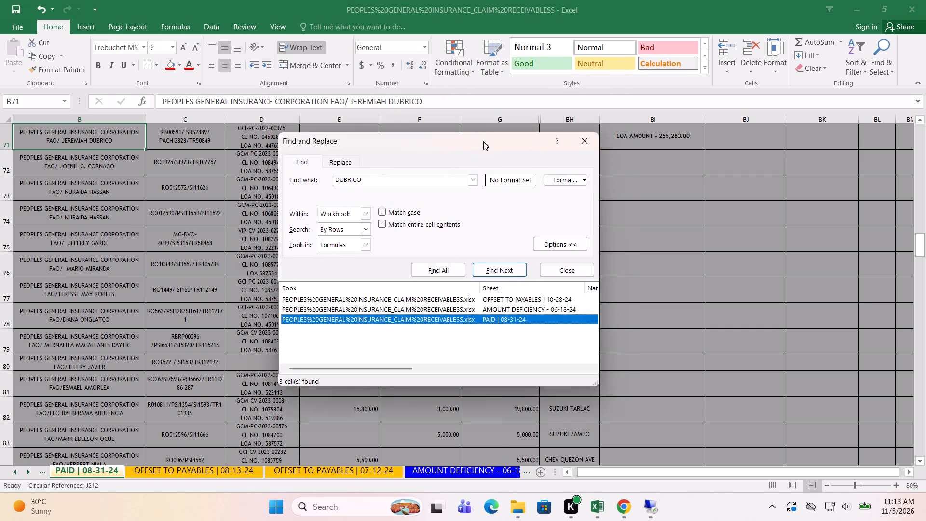
drag(483, 141, 469, 114)
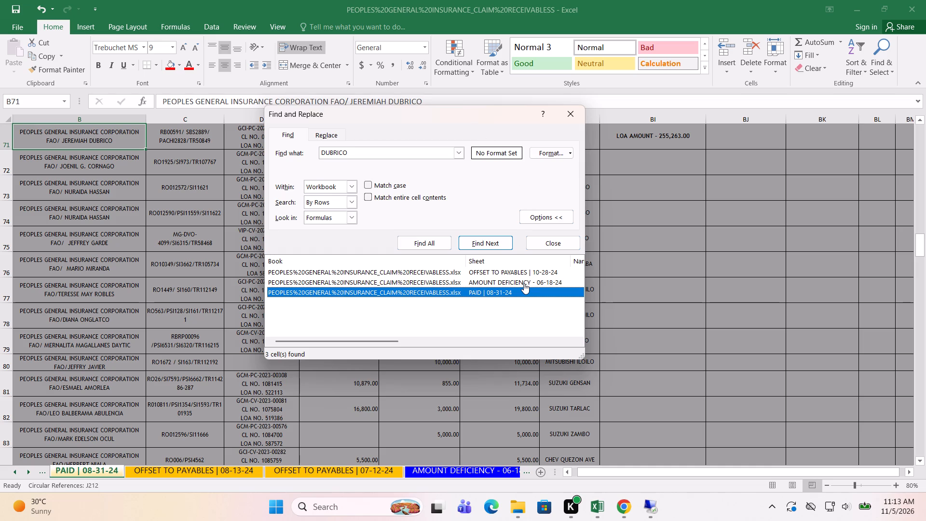
Recheck AMOUNT DEFICIENCY - 06-18-24 and look over the WITH PDC PAYMENT | 06-18-24 and OFFSET TO PAYABLES | 05-16-24 sheets.
click(491, 471)
click(500, 471)
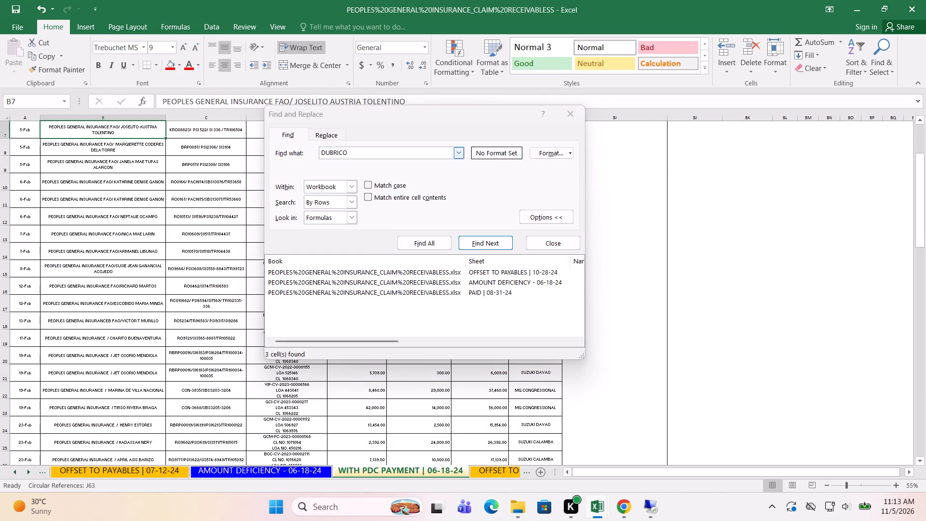
click(308, 470)
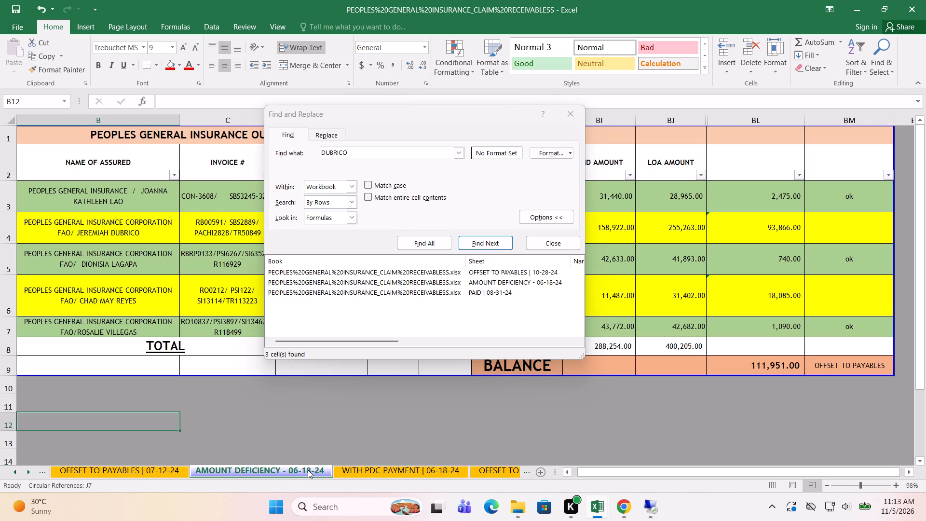
click(401, 471)
click(486, 466)
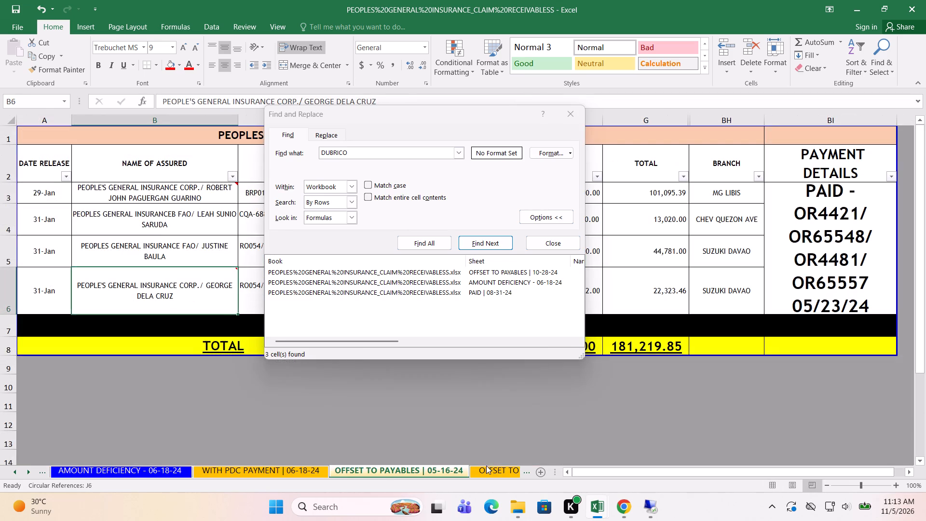
click(326, 468)
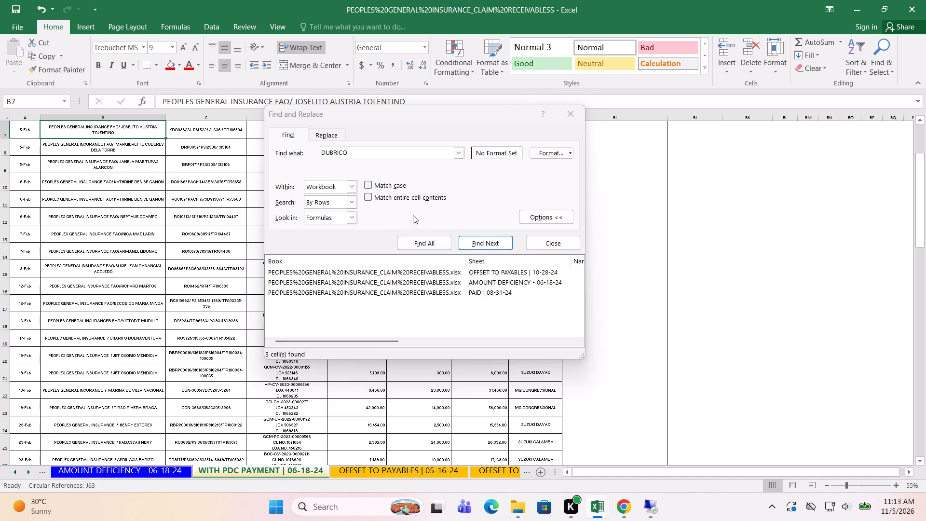
Search the workbook again for the CHEV CDO claimant's surname and review each match on the offset, paid and amount deficiency sheets.
click(374, 155)
click(421, 244)
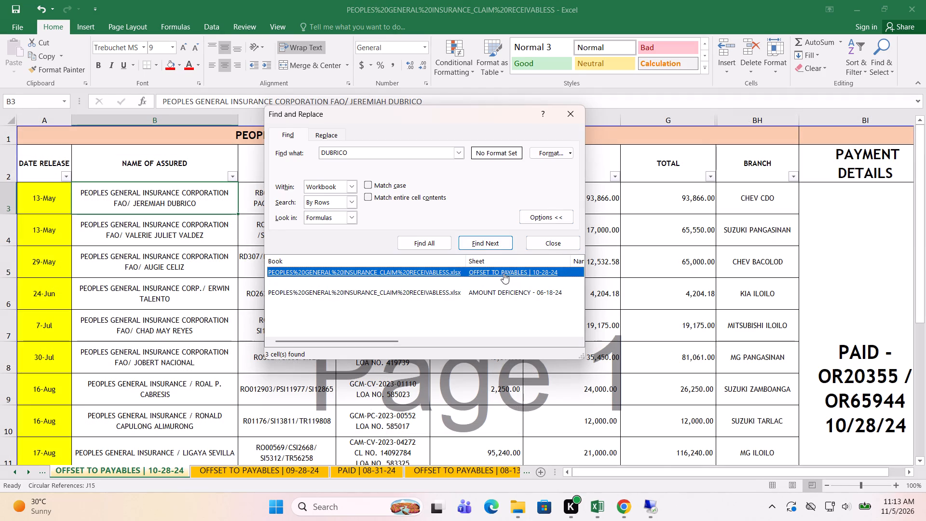
click(504, 273)
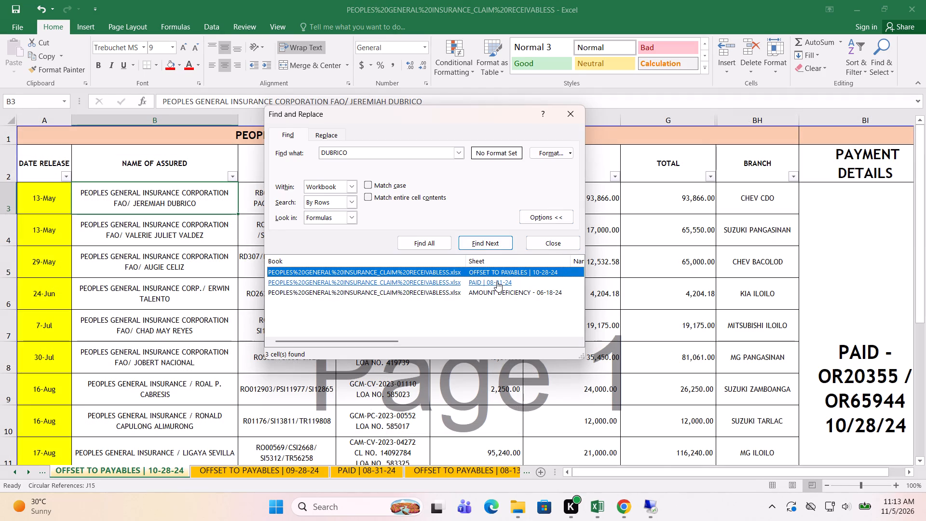
click(497, 281)
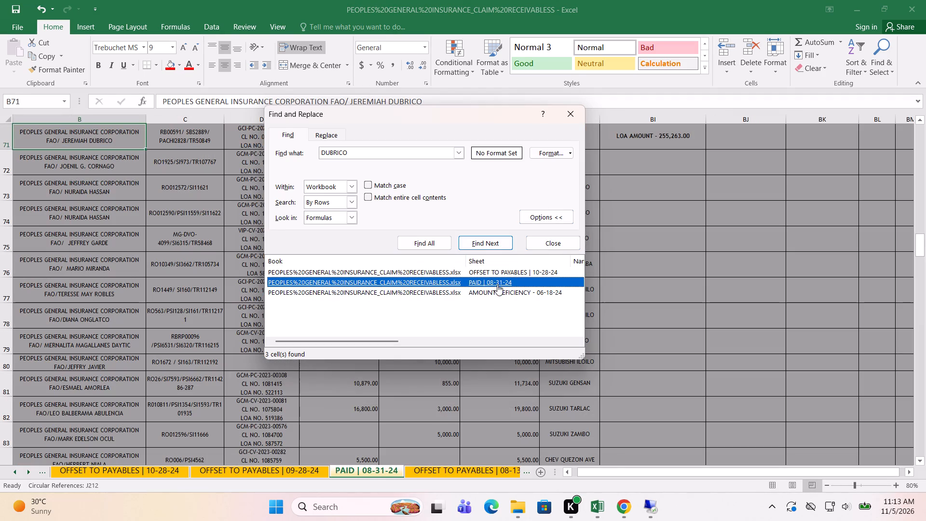
drag(462, 118, 435, 238)
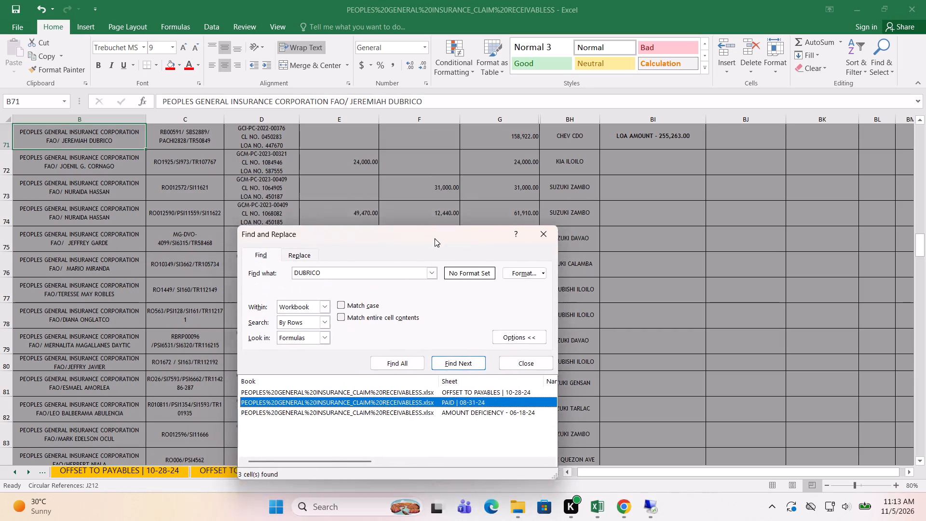
drag(435, 238, 447, 138)
click(495, 309)
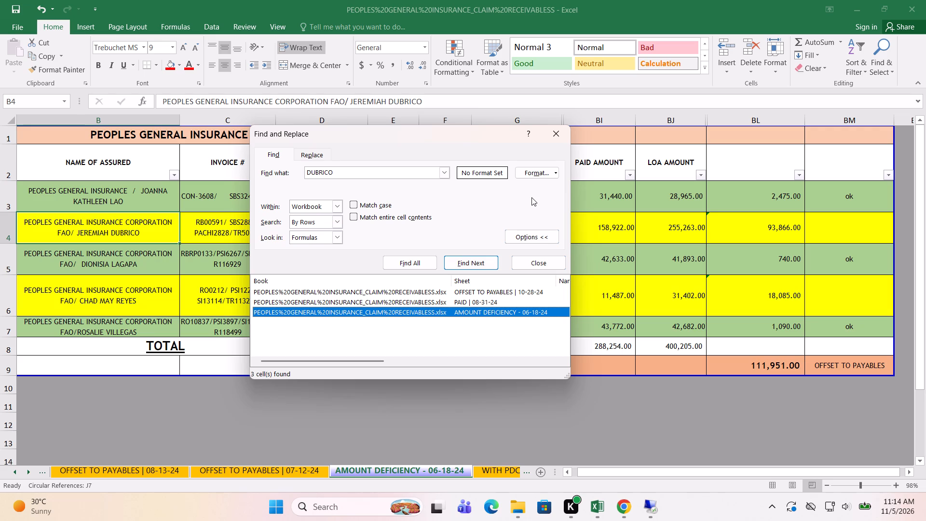
Examine the difference formula in BL4 of AMOUNT DEFICIENCY - 06-18-24 against the claims' total, paid and LOA amounts.
click(782, 226)
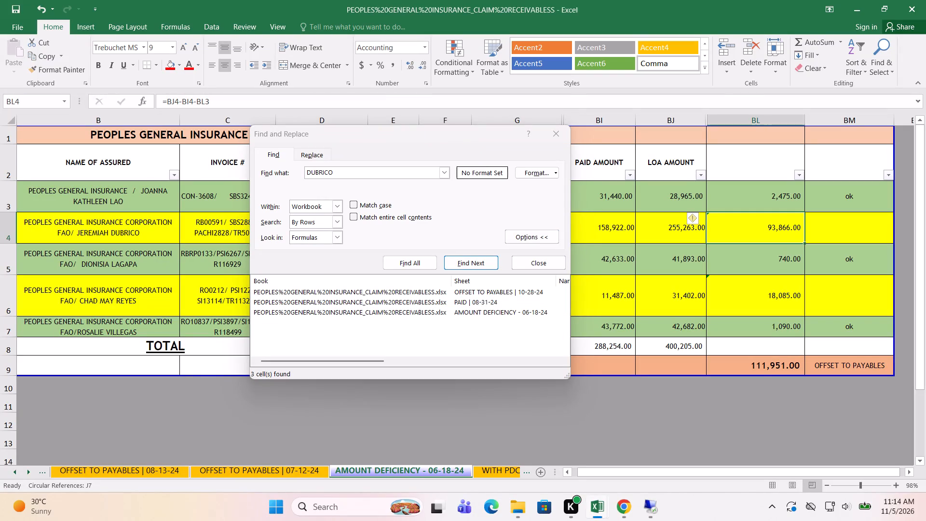
drag(484, 137, 702, 246)
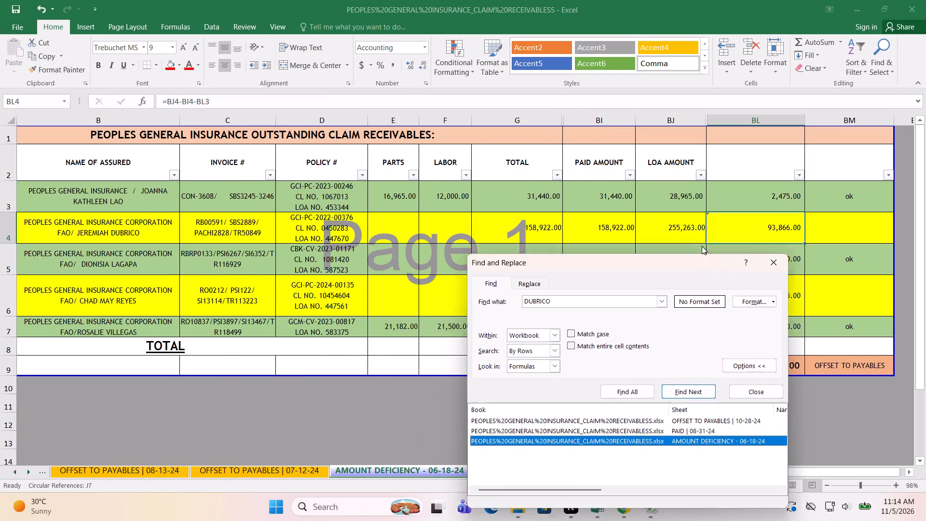
drag(702, 246, 583, 127)
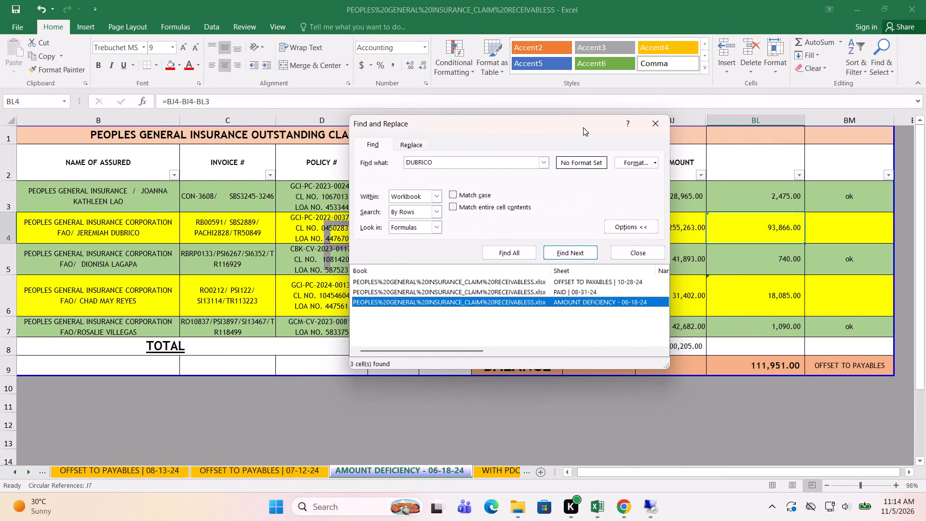
drag(583, 127, 495, 206)
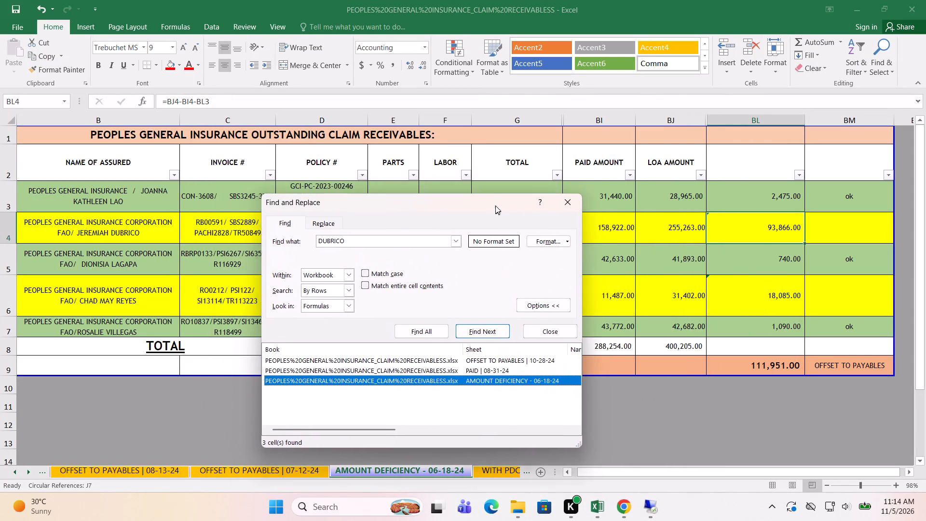
drag(495, 206, 365, 230)
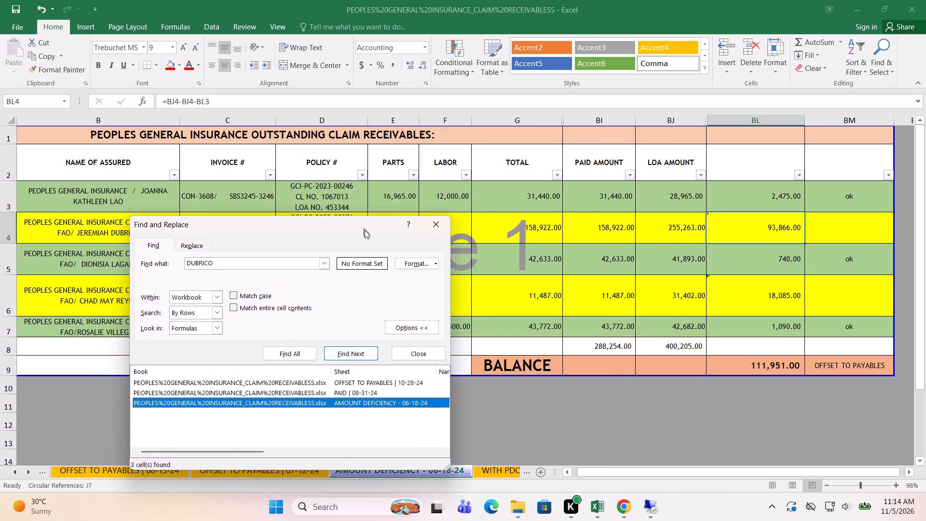
drag(365, 230, 324, 250)
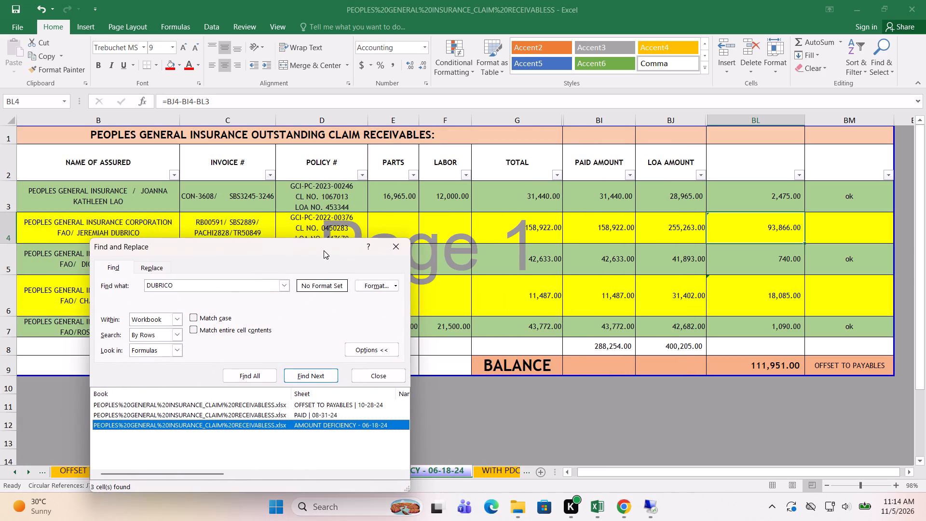
drag(324, 250, 515, 236)
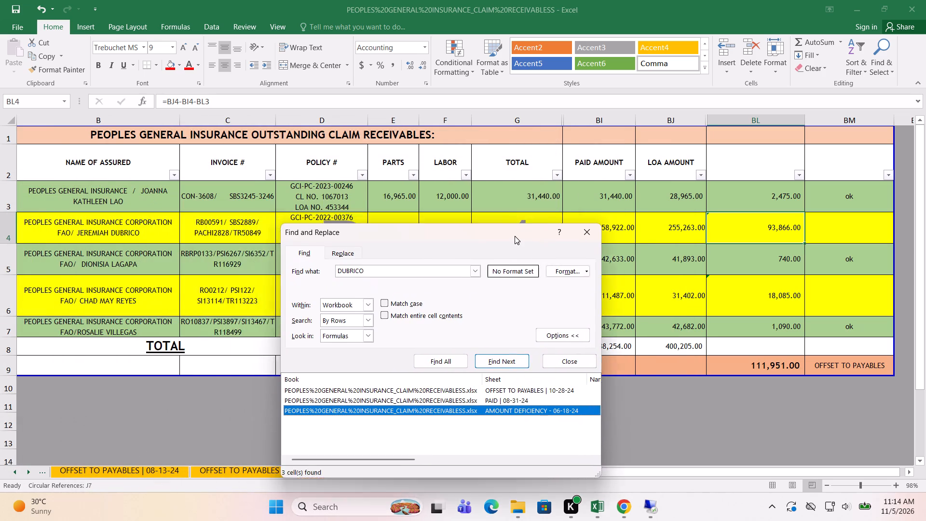
Search the workbook for CHAD and review each match on the OFFSET TO PAYABLES | 10-28-24, PAID | 08-31-24 and AMOUNT DEFICIENCY - 06-18-24 sheets.
drag(515, 236, 472, 147)
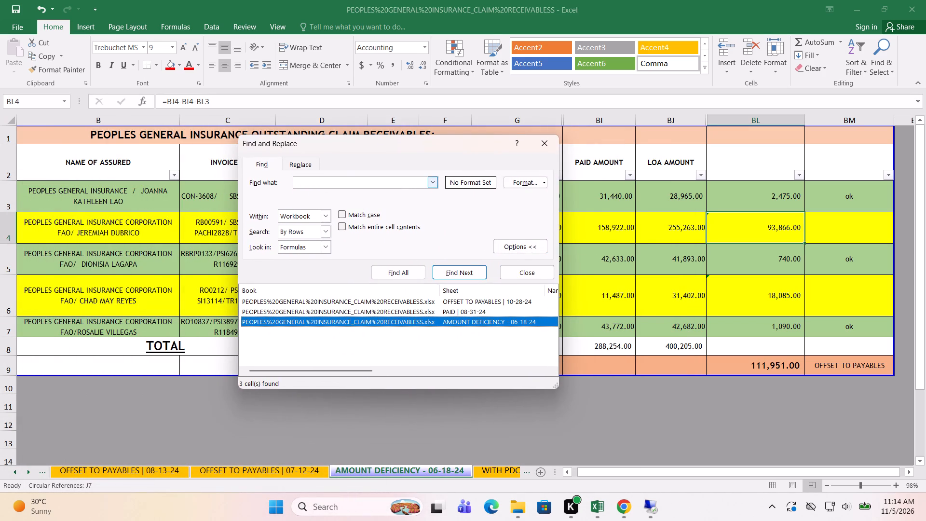
drag(337, 182, 233, 176)
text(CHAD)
click(397, 270)
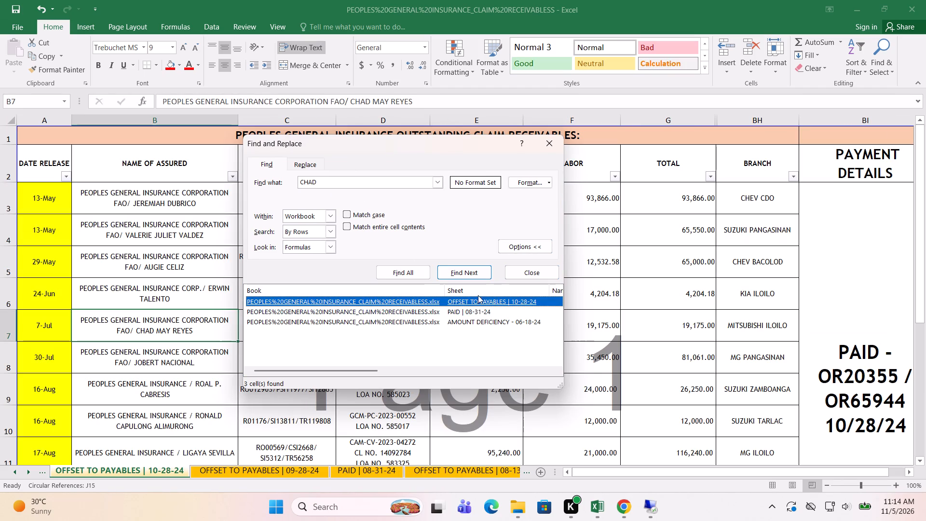
drag(426, 149, 419, 157)
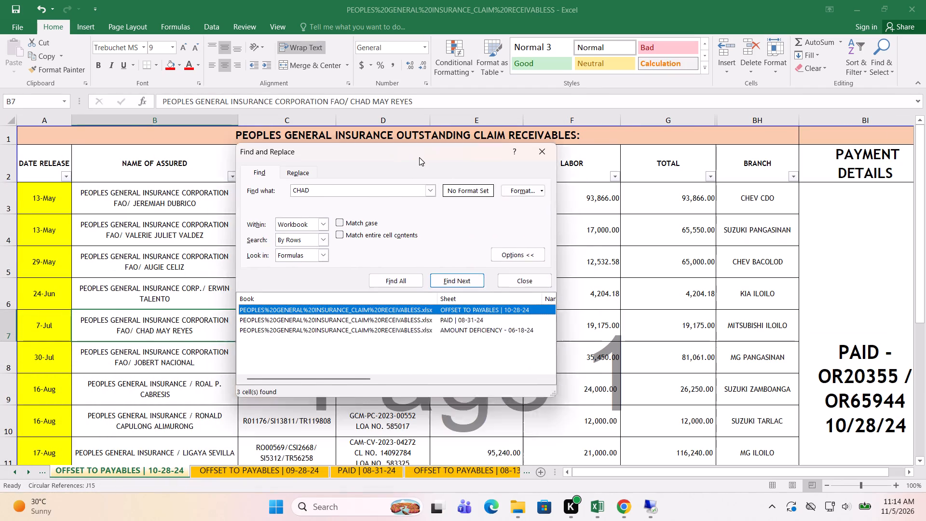
drag(419, 157, 444, 50)
click(487, 204)
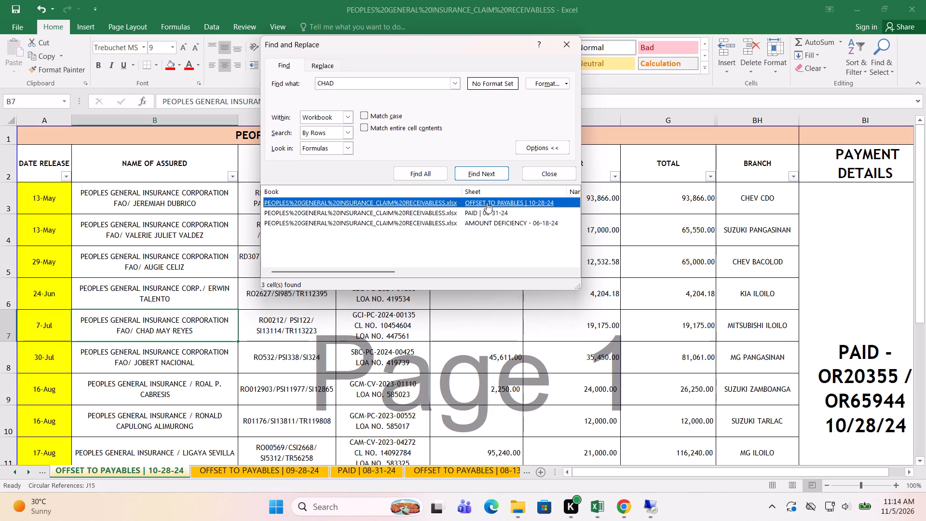
click(486, 209)
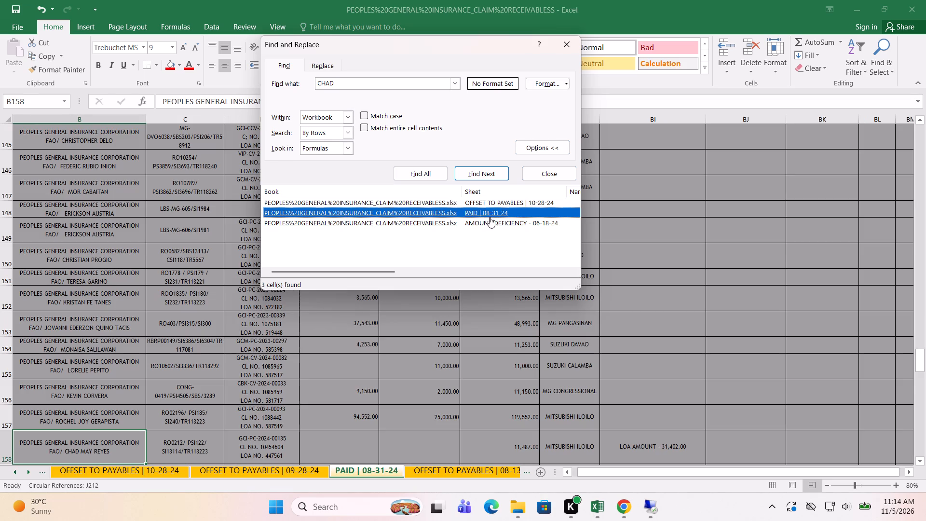
click(491, 221)
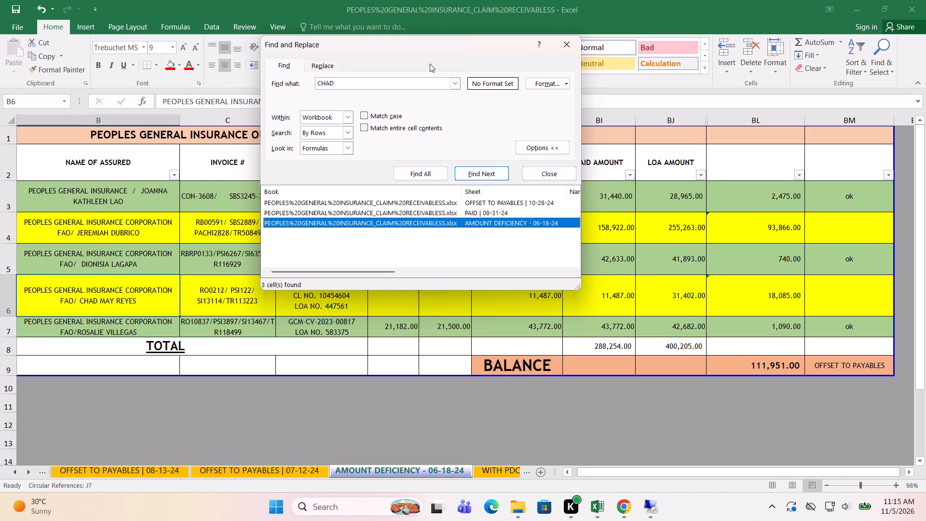
drag(424, 41, 396, 0)
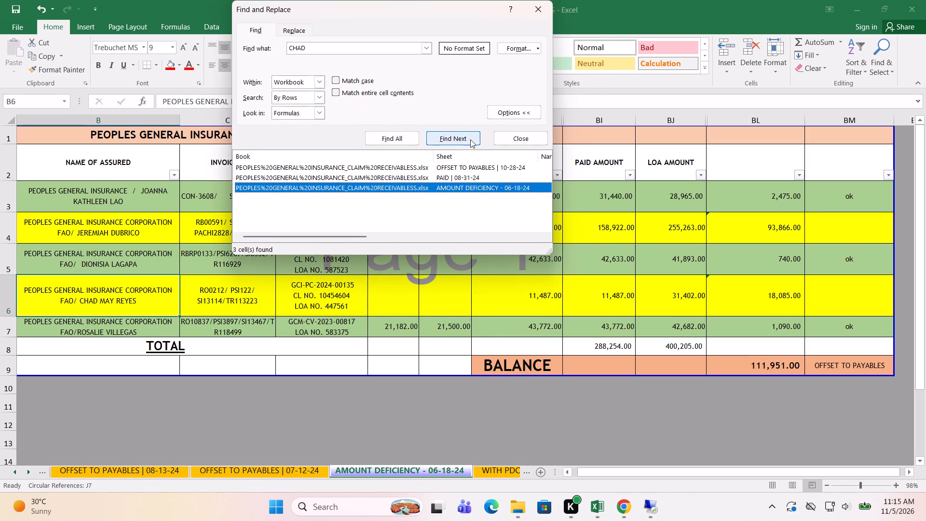
click(469, 179)
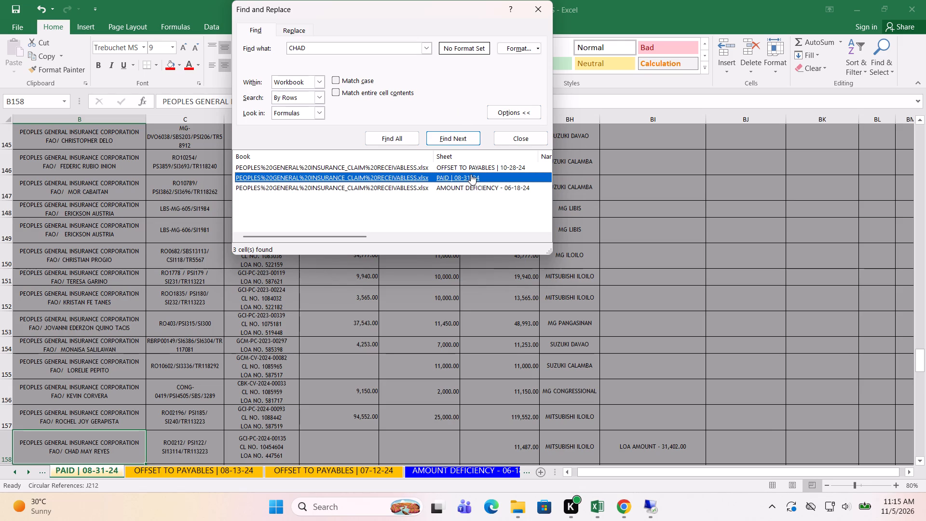
click(474, 190)
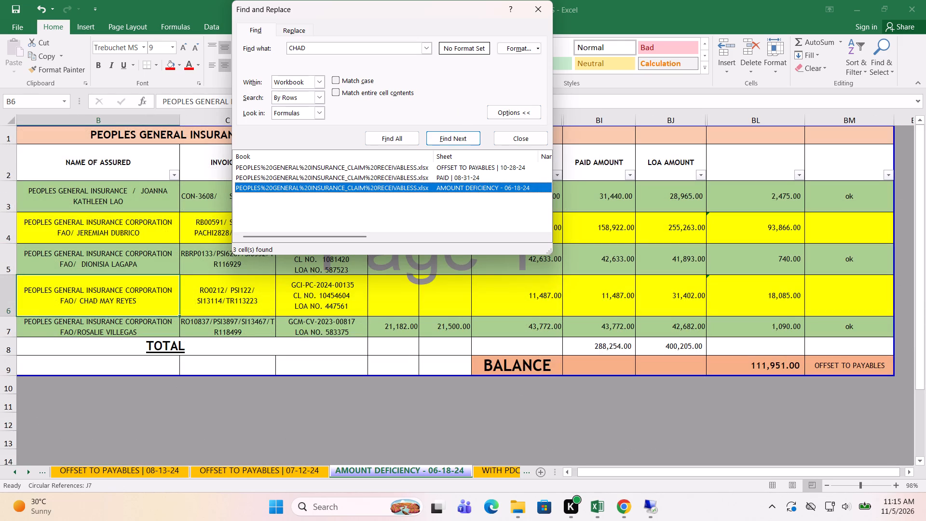
Move the AMOUNT DEFICIENCY - 06-18-24 sheet between OFFSET TO PAYABLES | 09-28-24 and PAID | 08-31-24.
drag(429, 469, 69, 462)
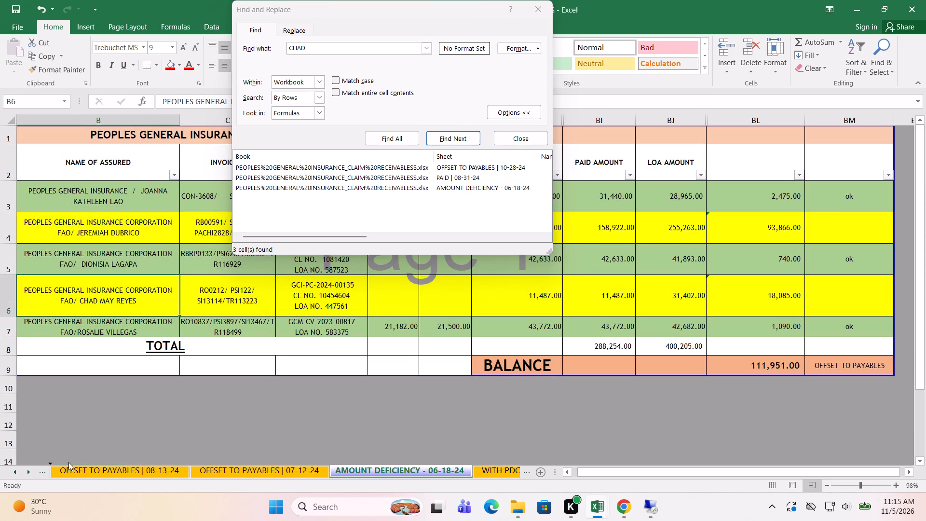
click(46, 471)
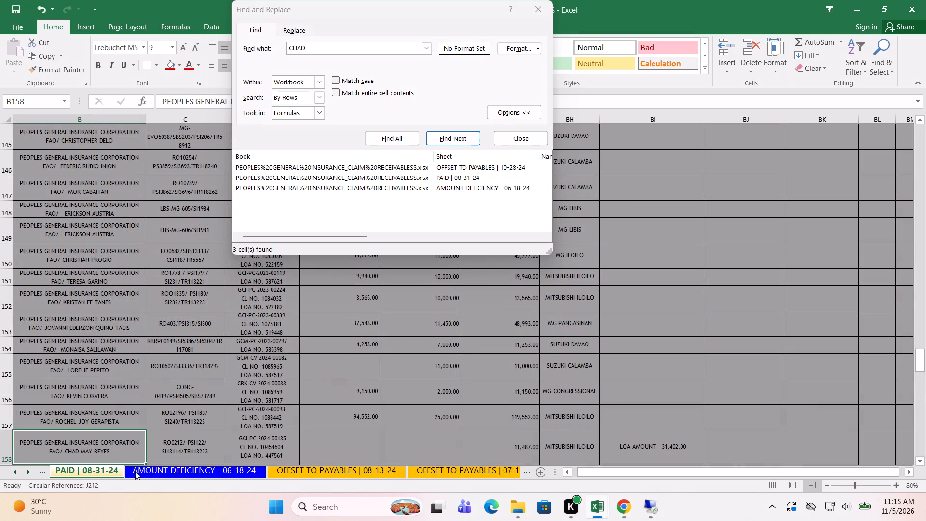
click(183, 472)
drag(213, 471, 97, 465)
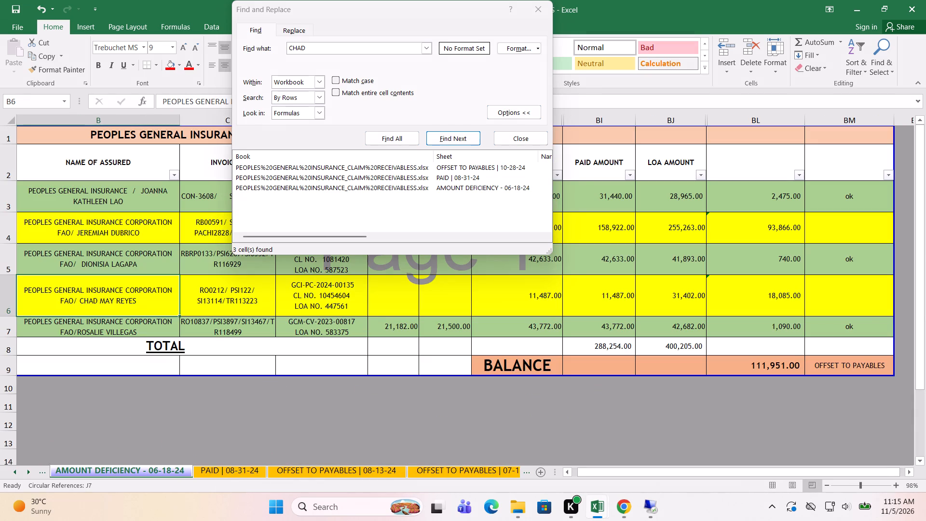
click(170, 411)
Look over OFFSET TO PAYABLES | 09-28-24 and compare AMOUNT DEFICIENCY - 06-18-24 with the Mitsubishi Iloilo claim on PAID | 08-31-24.
click(45, 472)
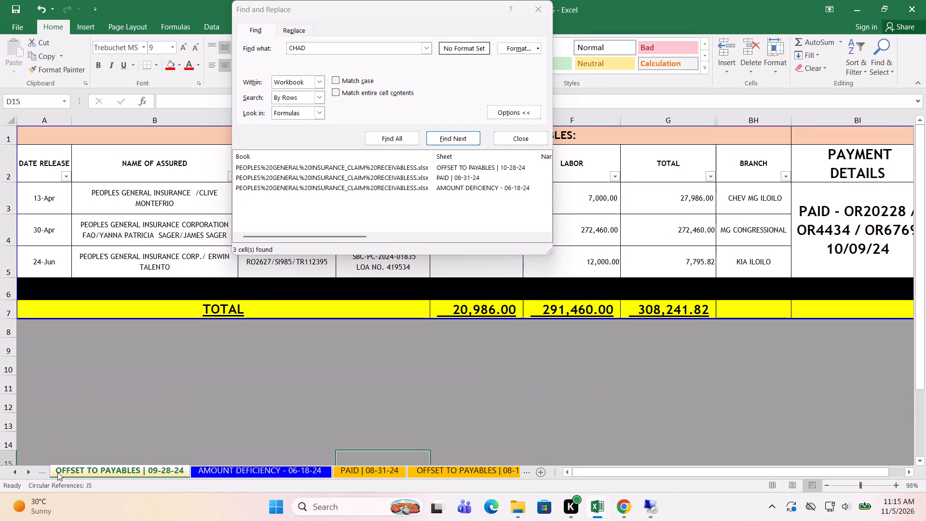
click(246, 476)
click(367, 466)
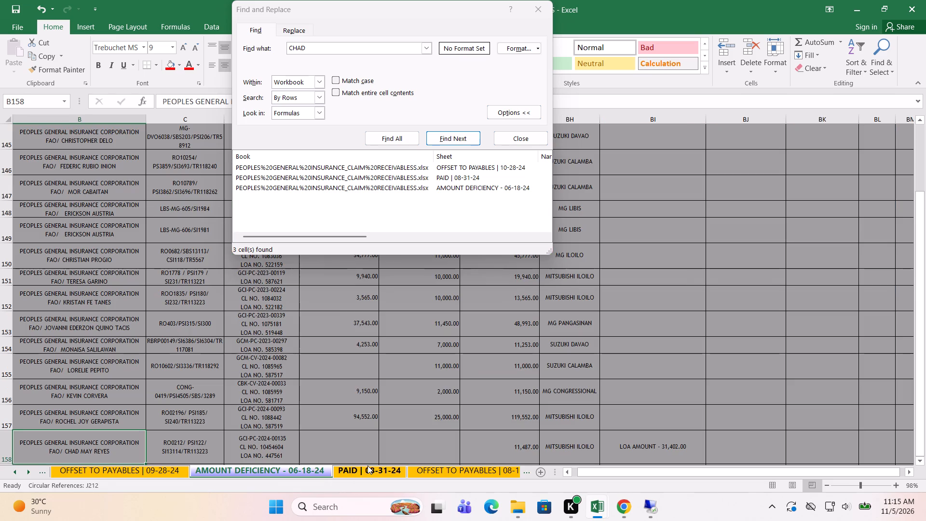
click(370, 472)
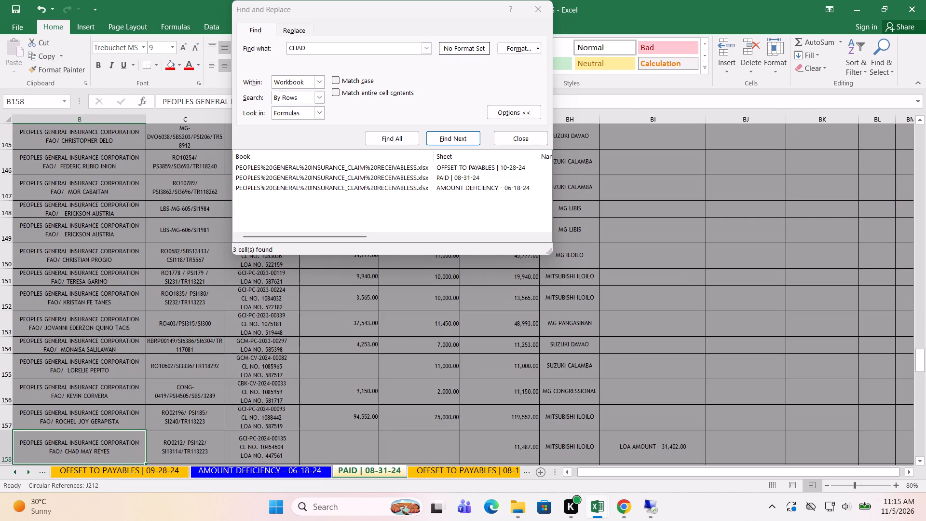
click(350, 414)
click(108, 448)
click(262, 469)
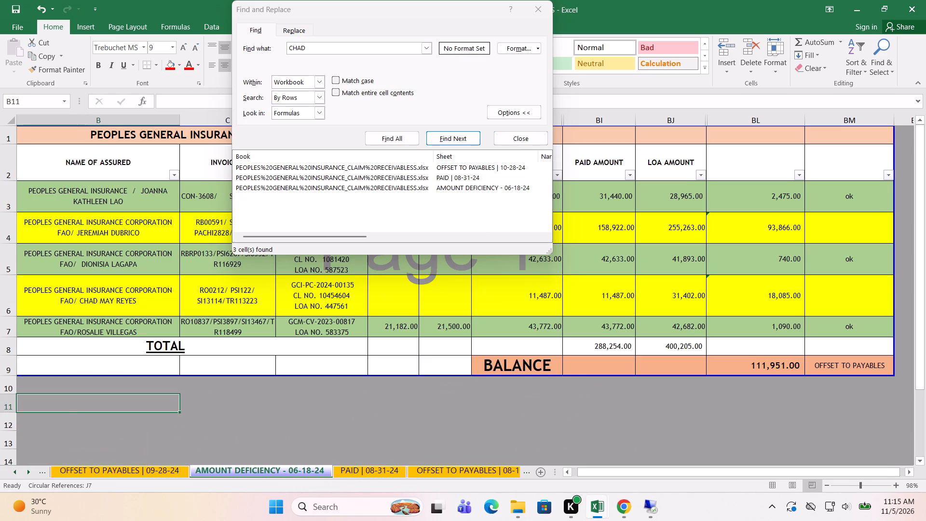
click(383, 470)
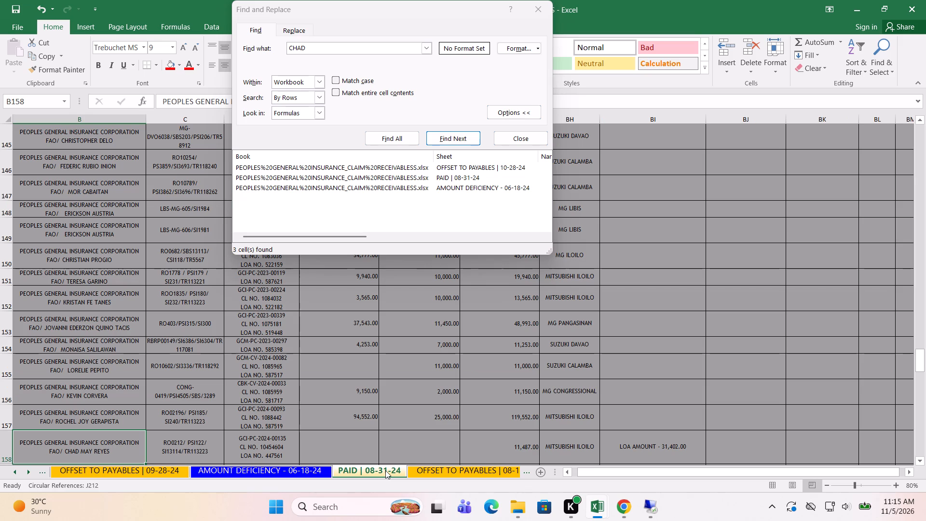
click(303, 467)
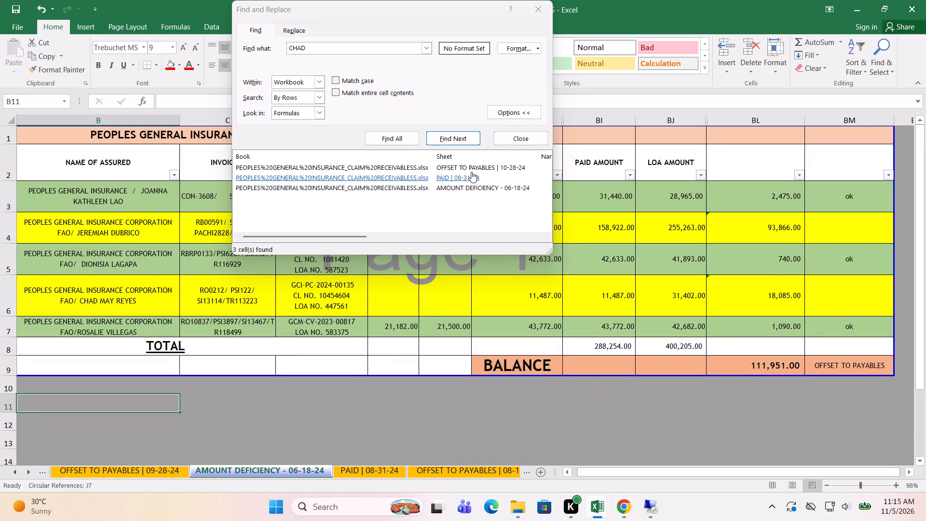
Compare the CHAD matches on OFFSET TO PAYABLES | 10-28-24 and PAID | 08-31-24, and examine the claim's total formula in G7 of the offset sheet.
click(471, 171)
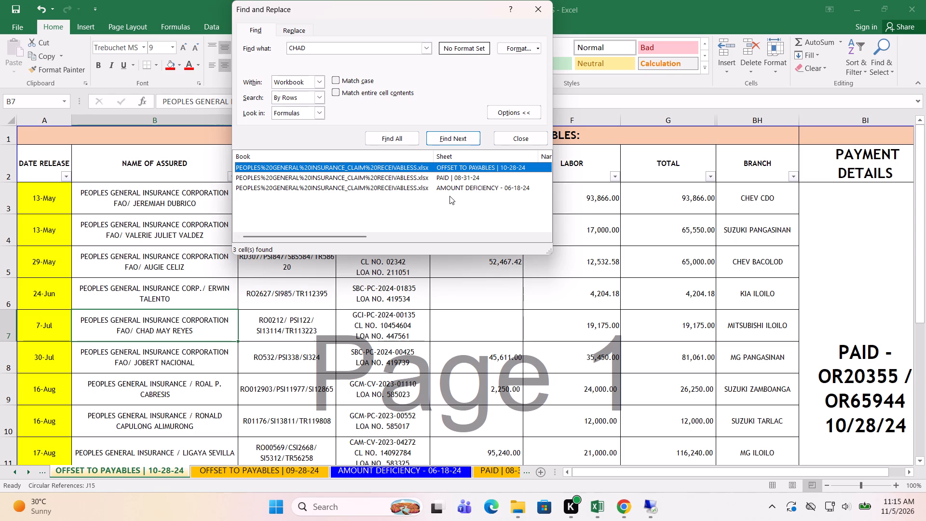
click(465, 178)
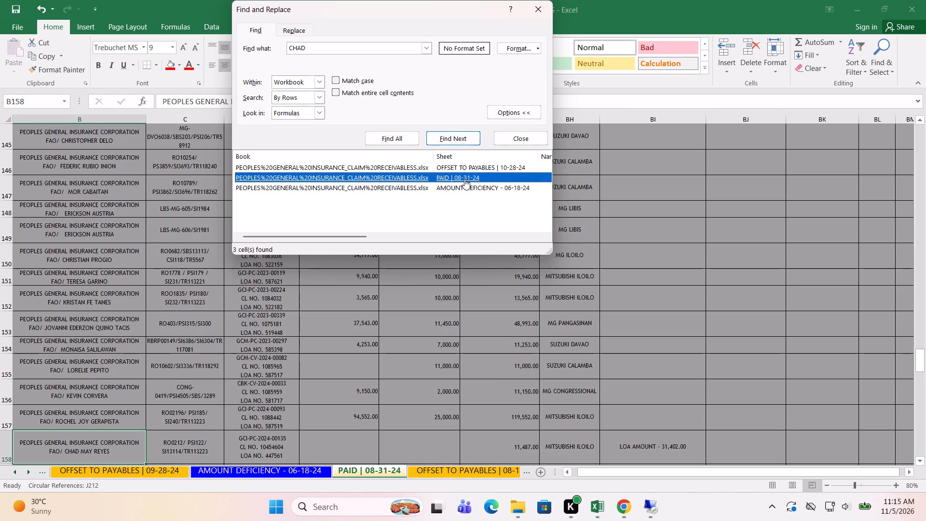
click(468, 168)
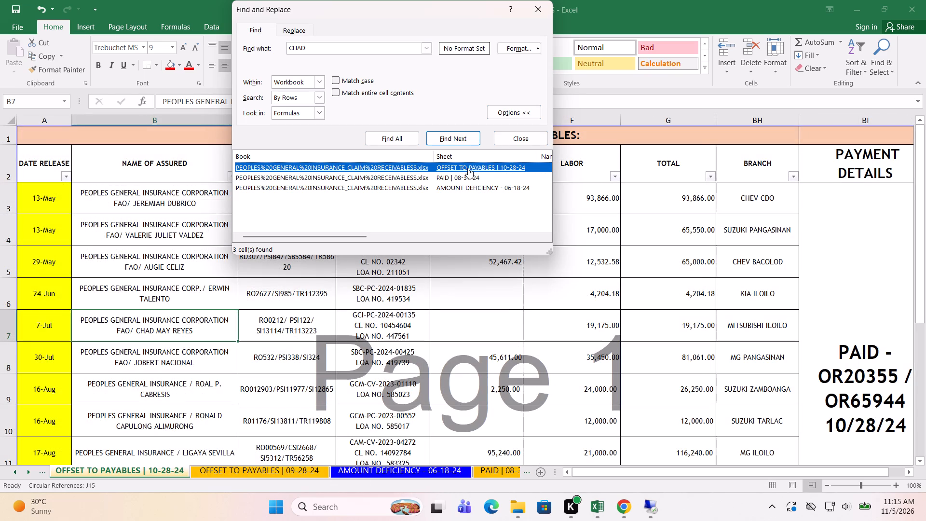
click(468, 176)
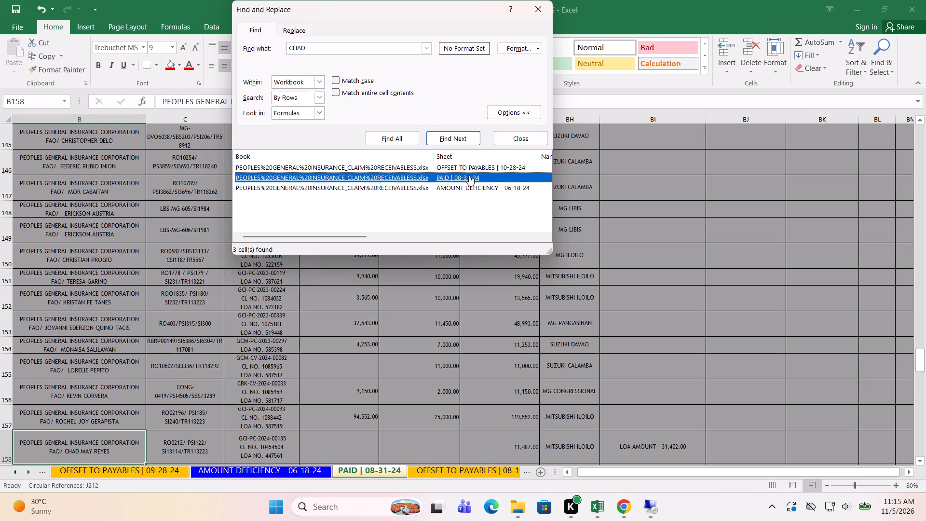
click(469, 167)
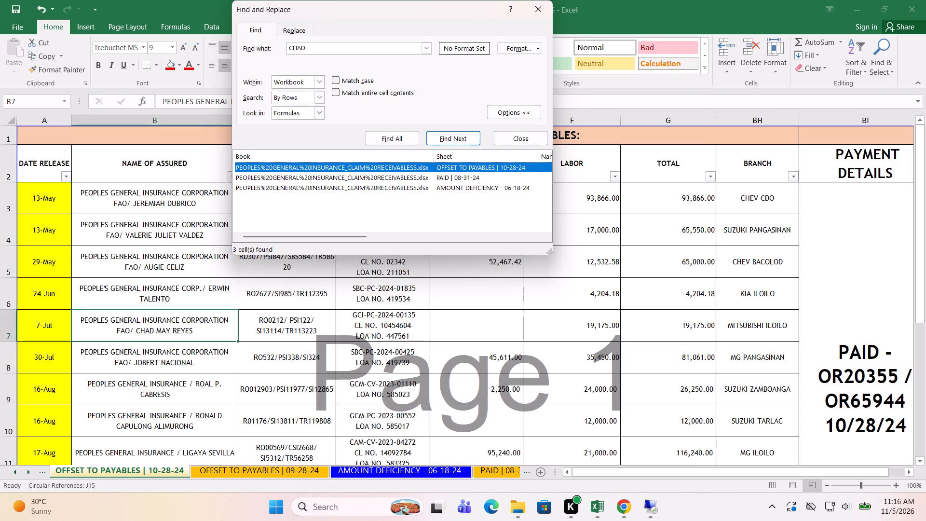
click(675, 330)
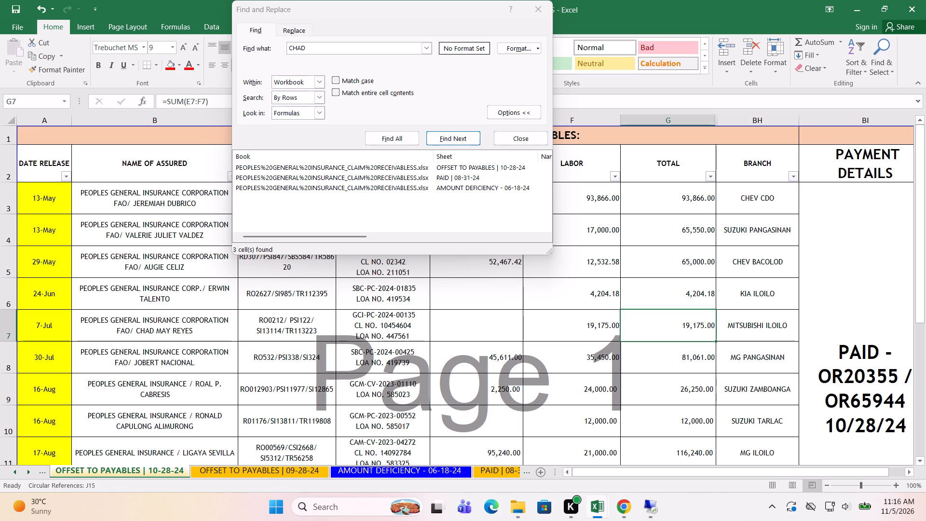
click(676, 329)
View the ADJUSTMENT sheet and examine its LOA amount remarks, lacking payments and overpayments, keeping the search window clear of the figures.
drag(377, 8, 427, 103)
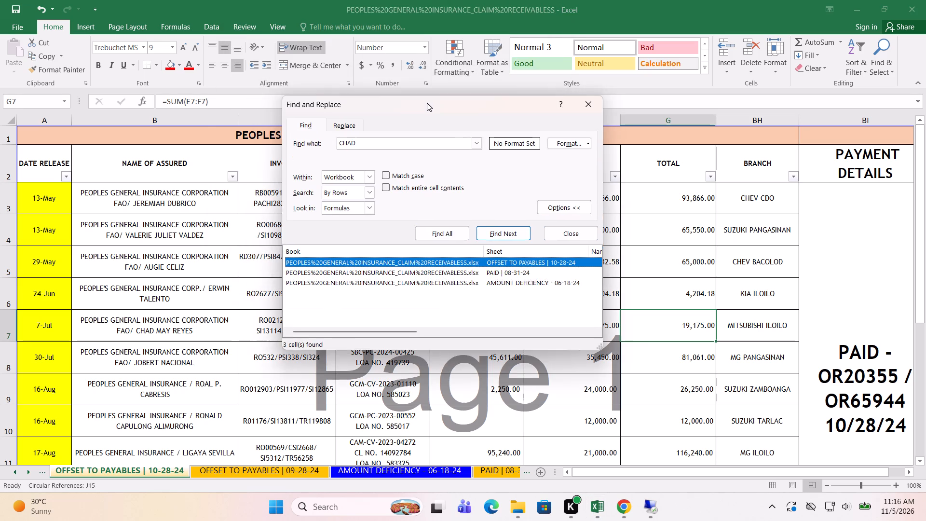
drag(427, 103, 289, 0)
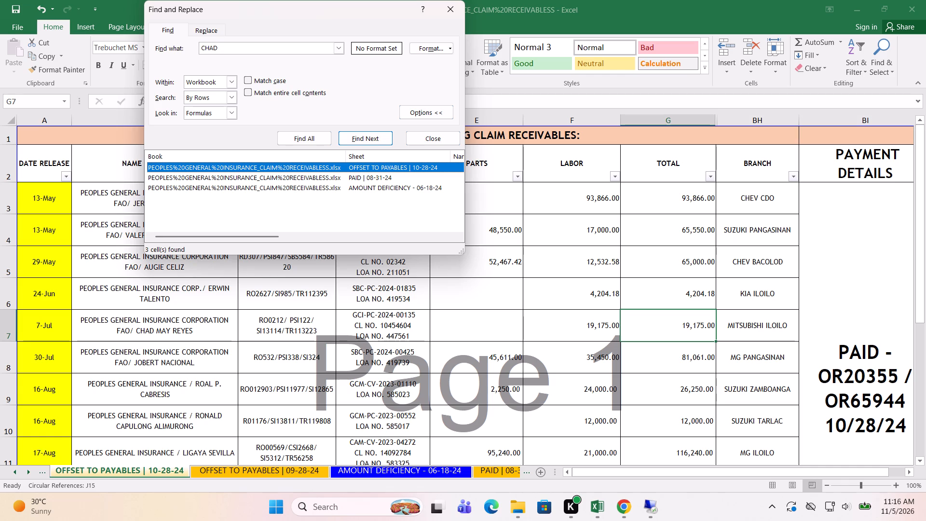
click(28, 469)
triple_click(27, 469)
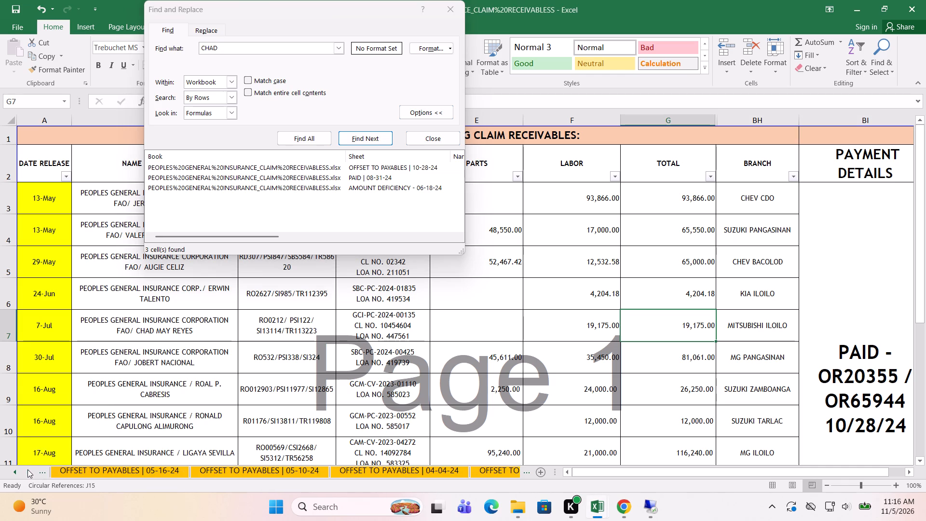
click(346, 470)
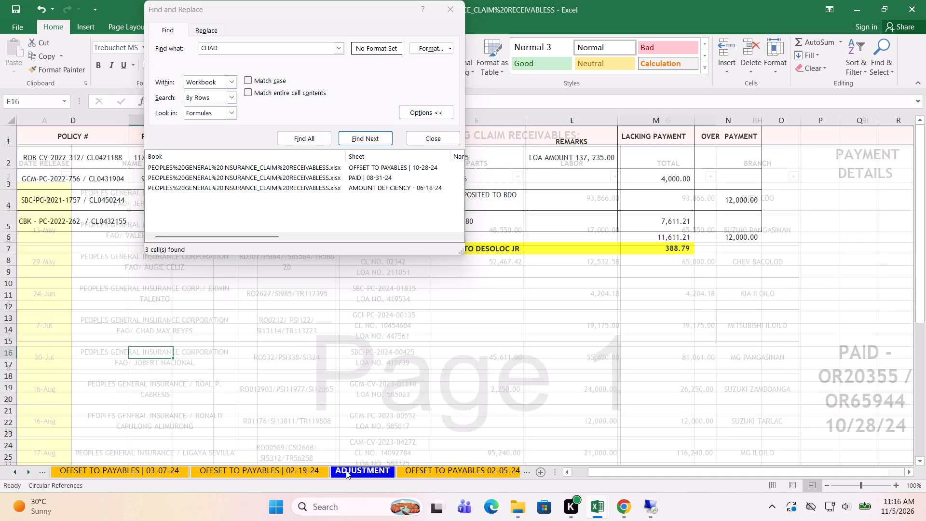
click(536, 357)
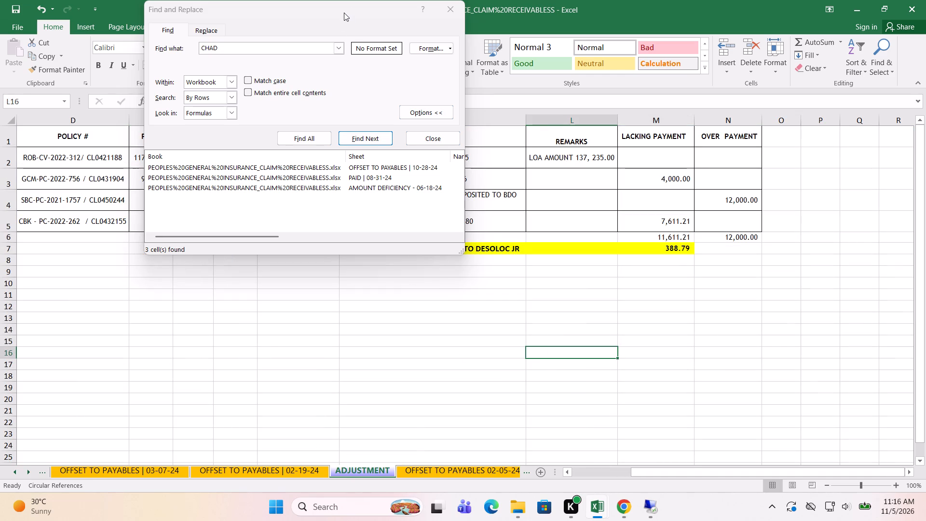
drag(344, 8, 360, 247)
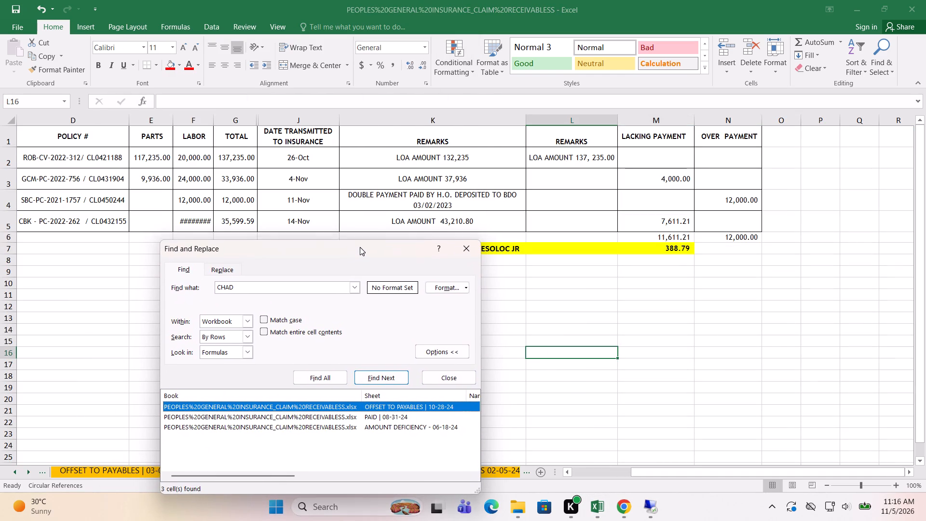
drag(360, 247, 346, 228)
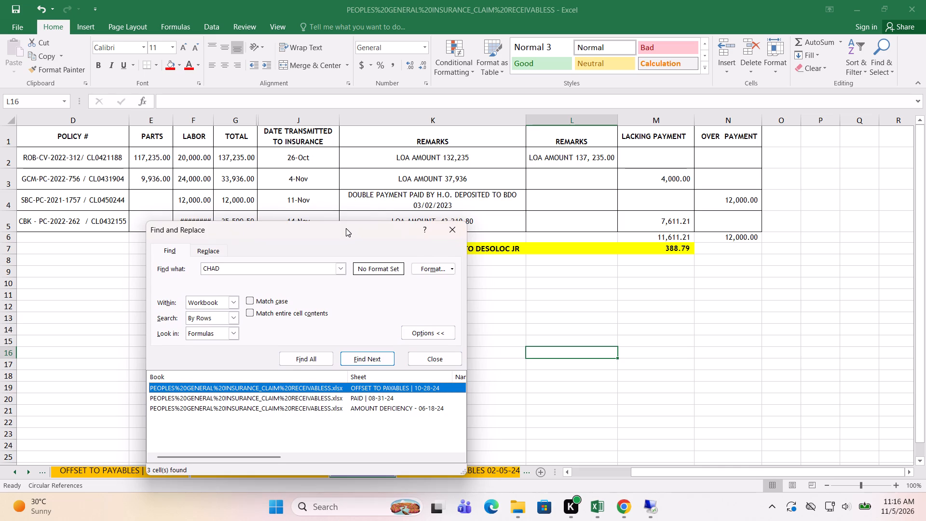
drag(346, 228, 350, 207)
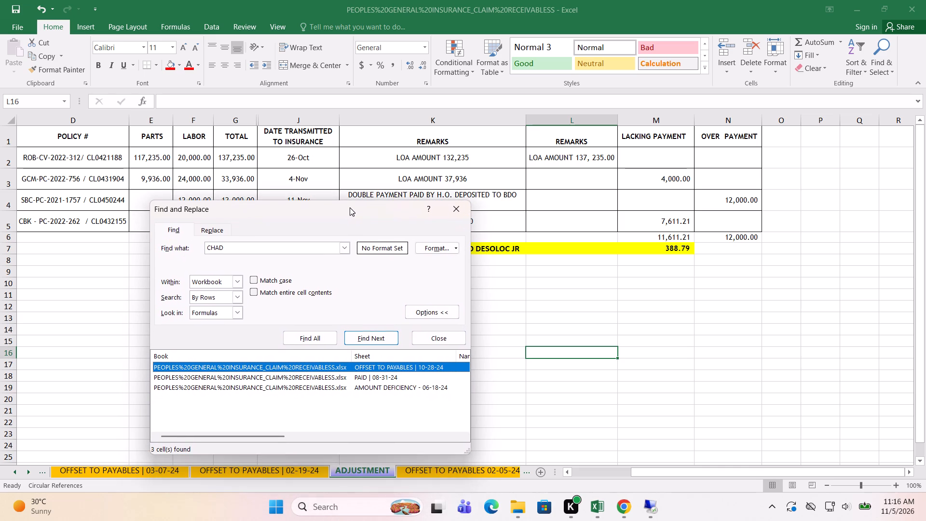
drag(350, 207, 343, 222)
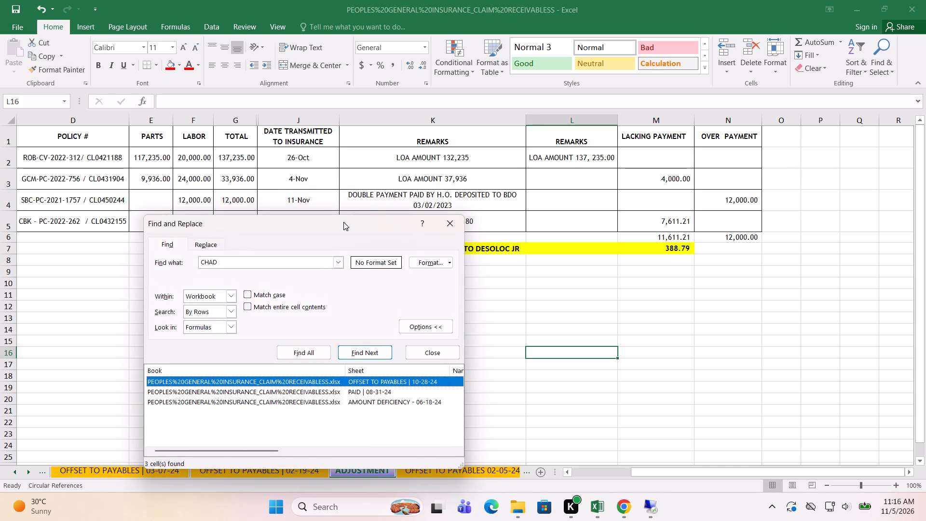
drag(343, 222, 345, 222)
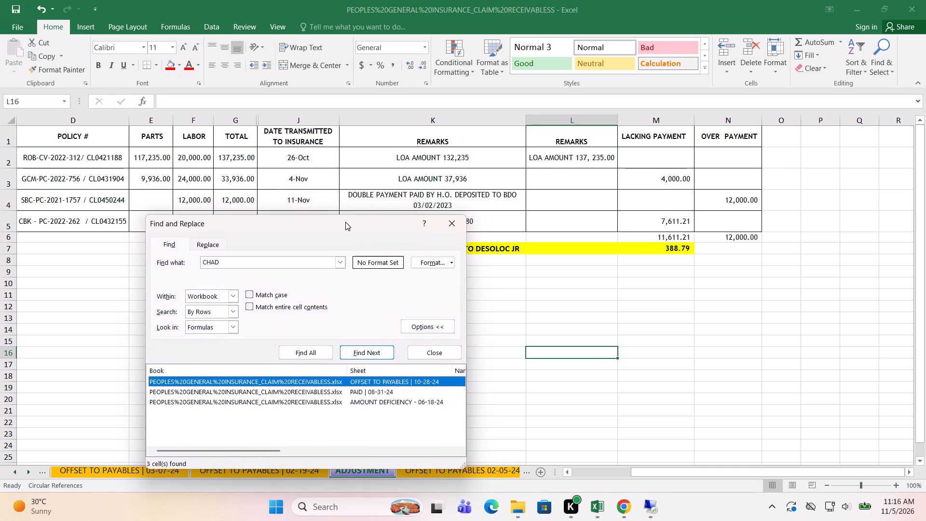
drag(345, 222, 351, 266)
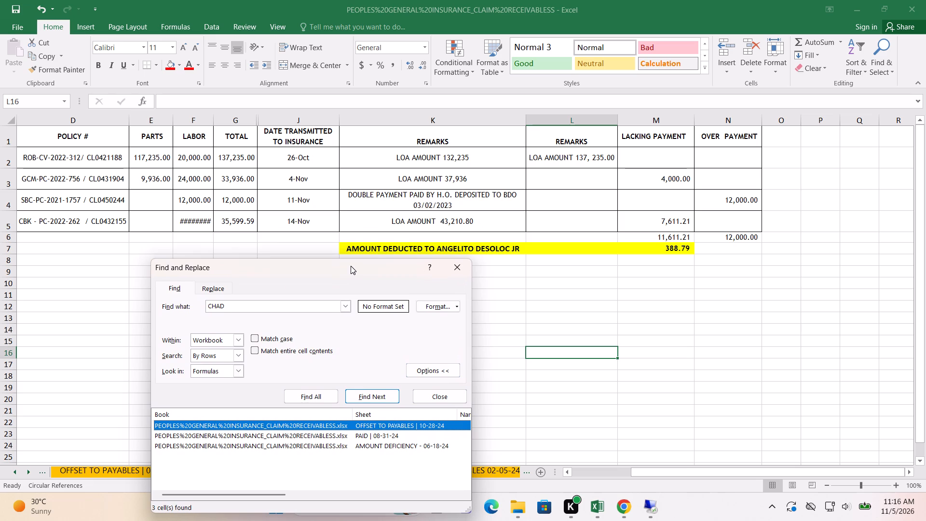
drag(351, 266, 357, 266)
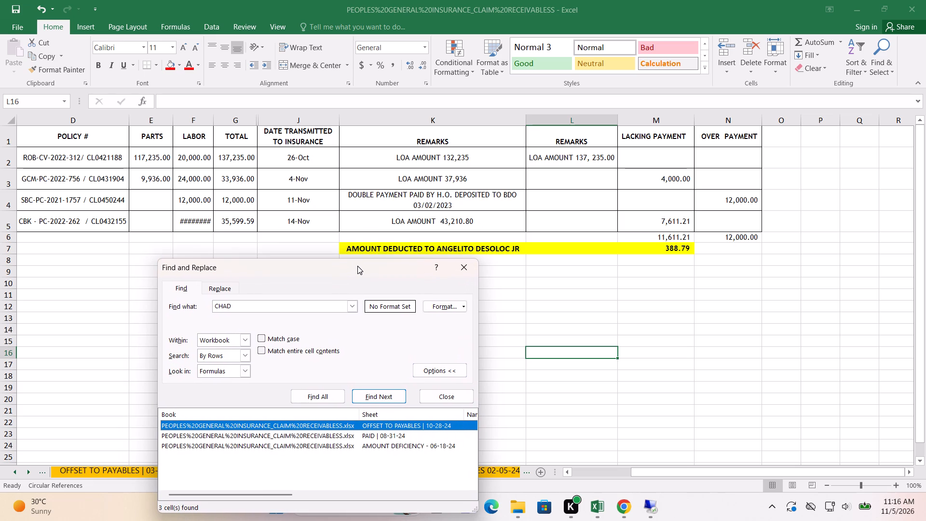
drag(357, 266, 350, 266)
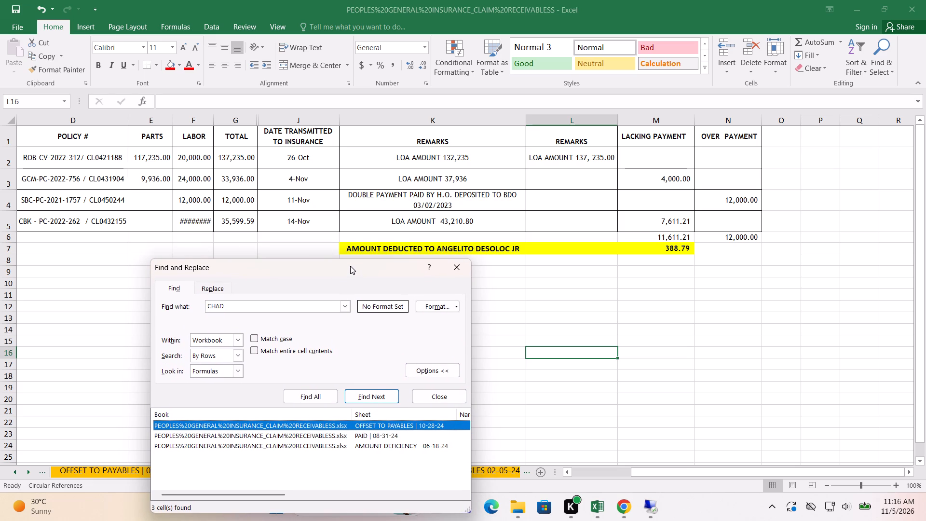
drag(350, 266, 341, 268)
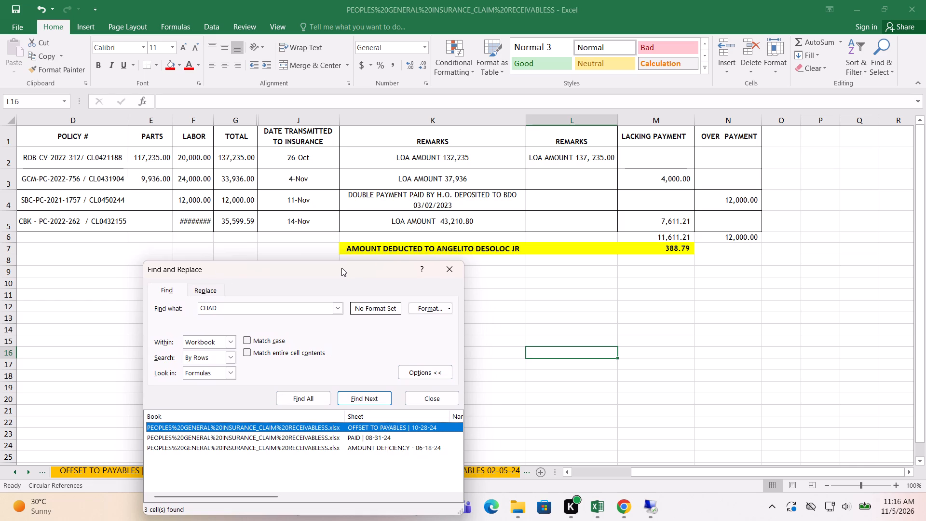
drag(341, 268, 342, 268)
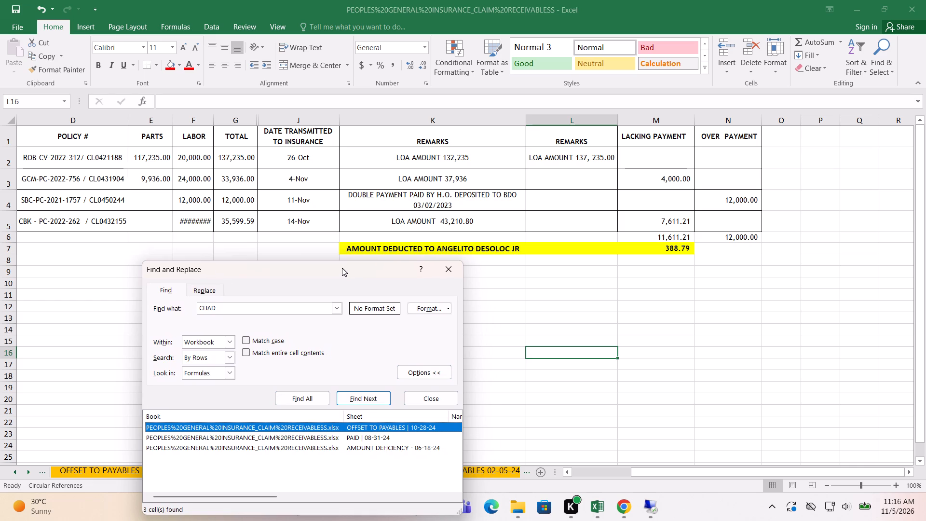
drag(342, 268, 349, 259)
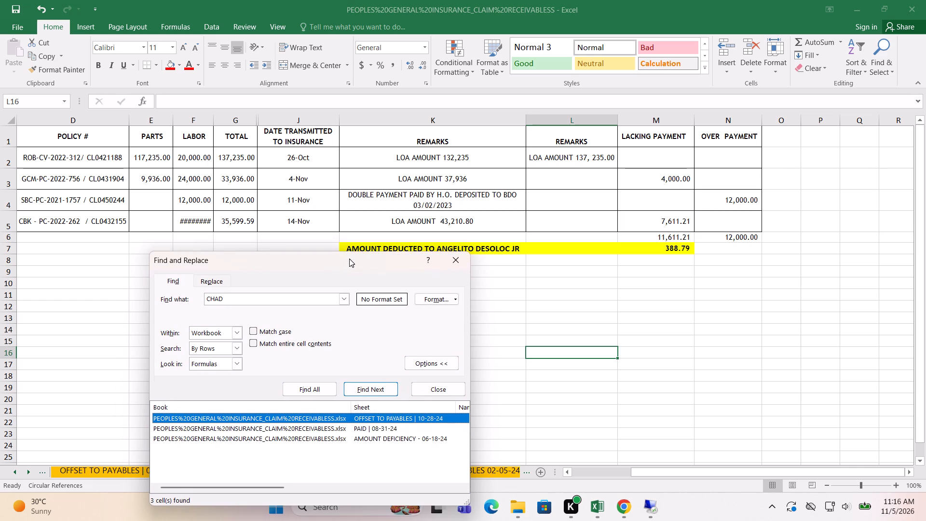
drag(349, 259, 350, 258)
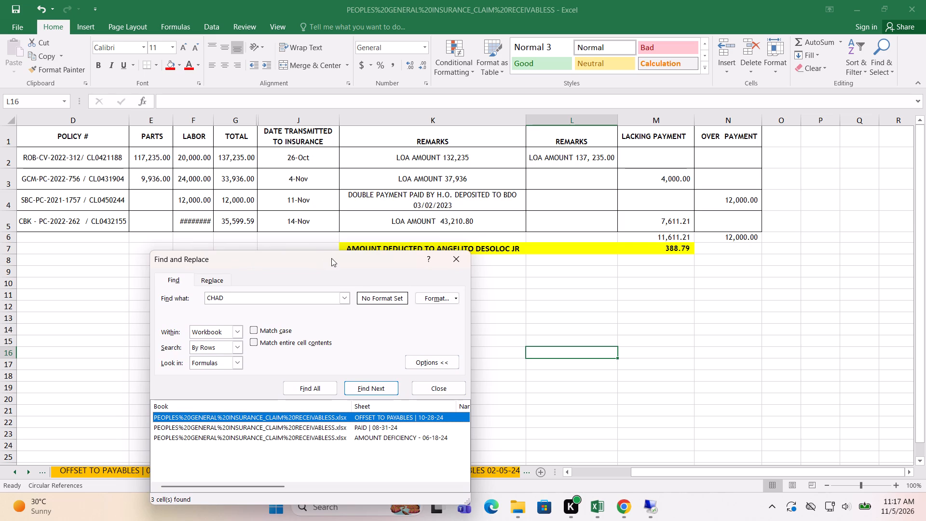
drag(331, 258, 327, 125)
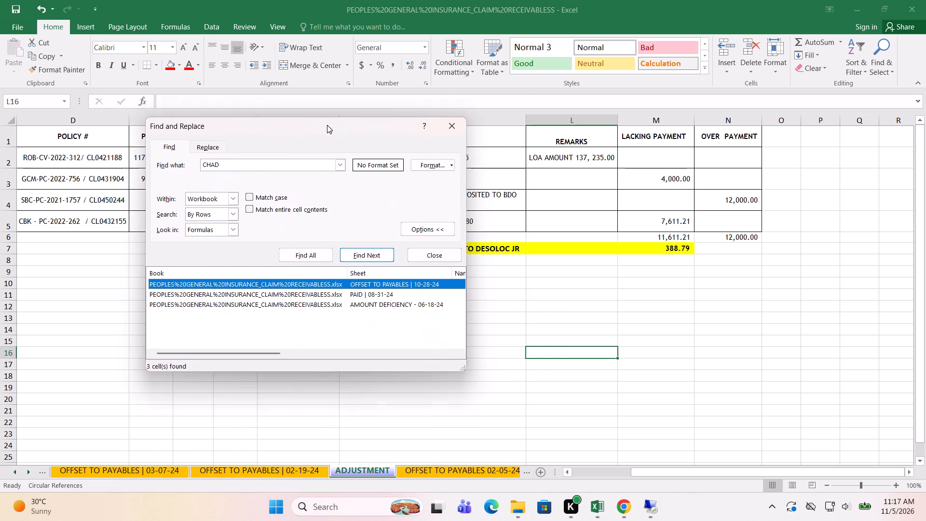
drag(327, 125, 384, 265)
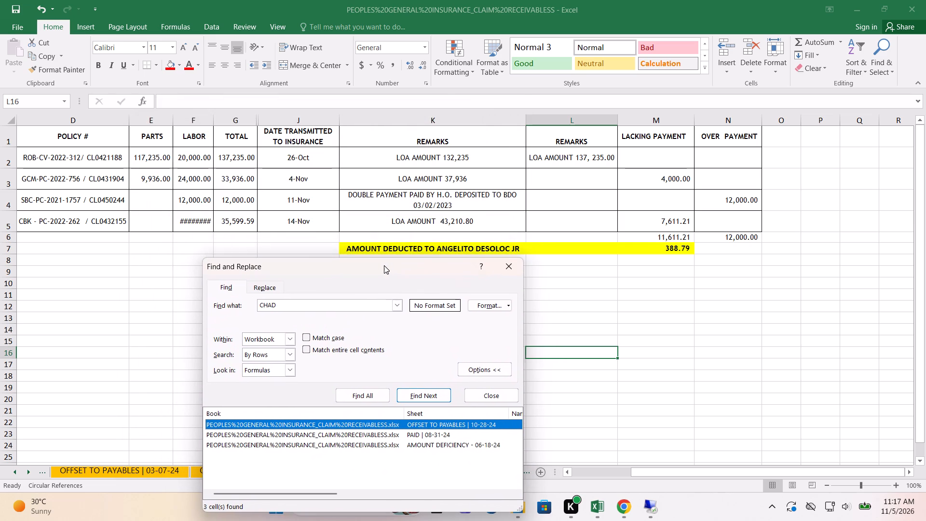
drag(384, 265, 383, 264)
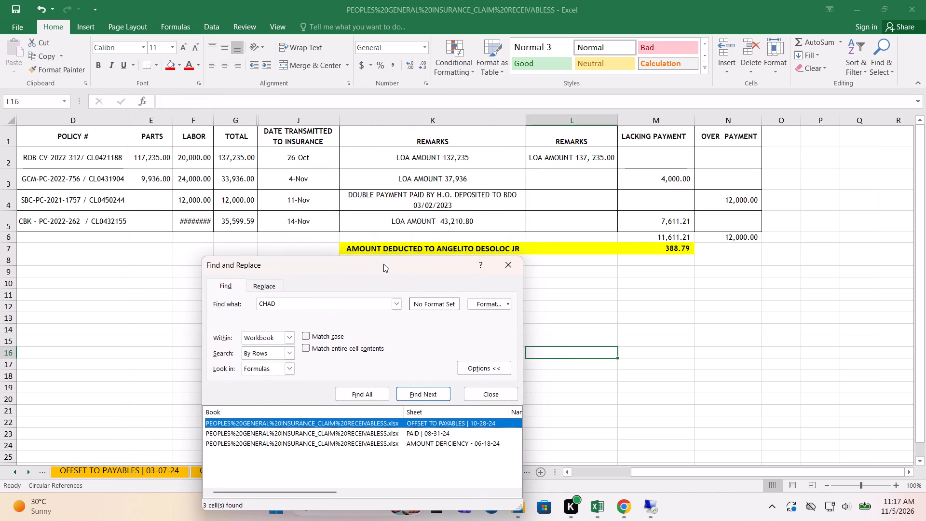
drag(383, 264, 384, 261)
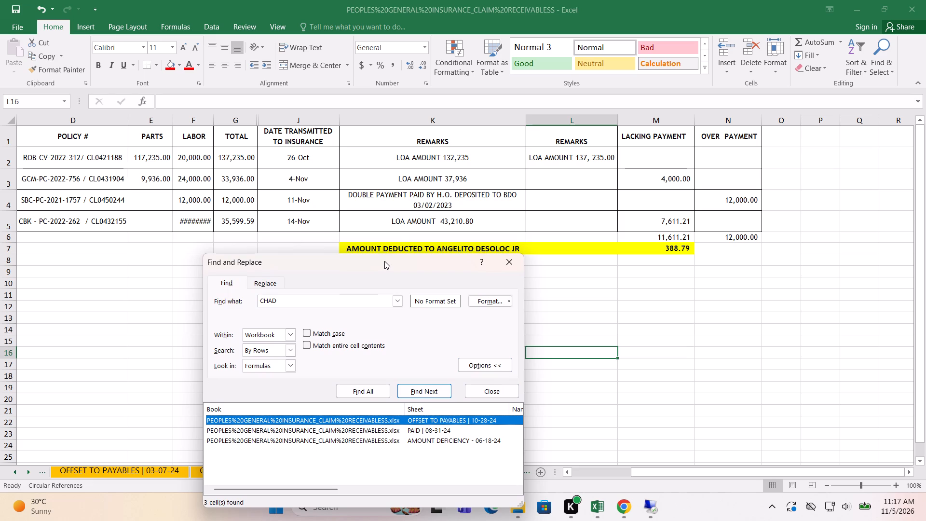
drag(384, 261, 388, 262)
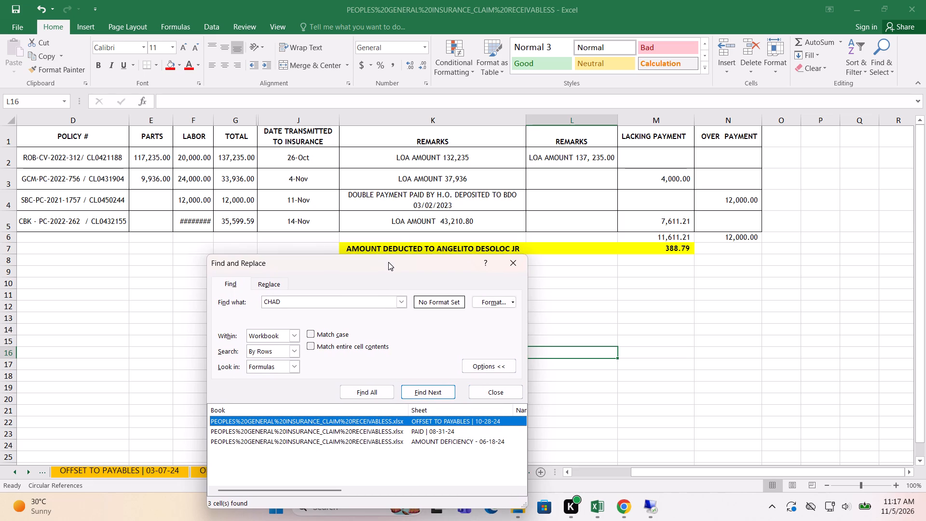
Look through the older claim sheets from OFFSET TO PAYABLES 02-05-24 to PD|WITH PDC CHECK | 01-18-24, with the search window clear of the sheet names.
drag(388, 262, 394, 3)
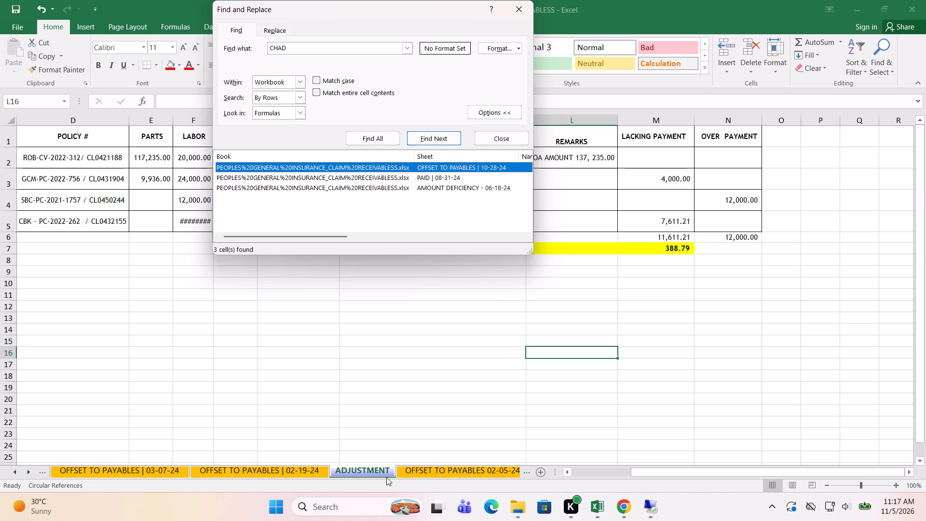
click(435, 465)
click(436, 472)
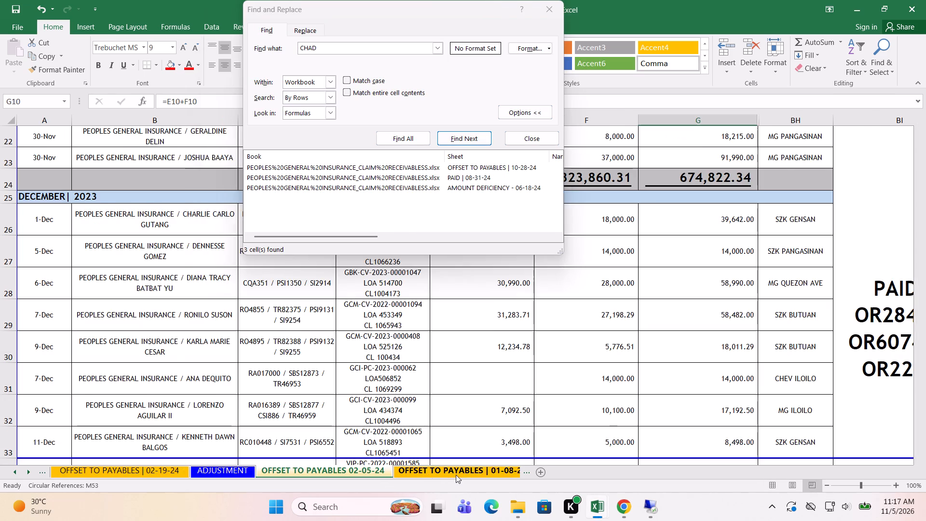
click(456, 475)
click(465, 470)
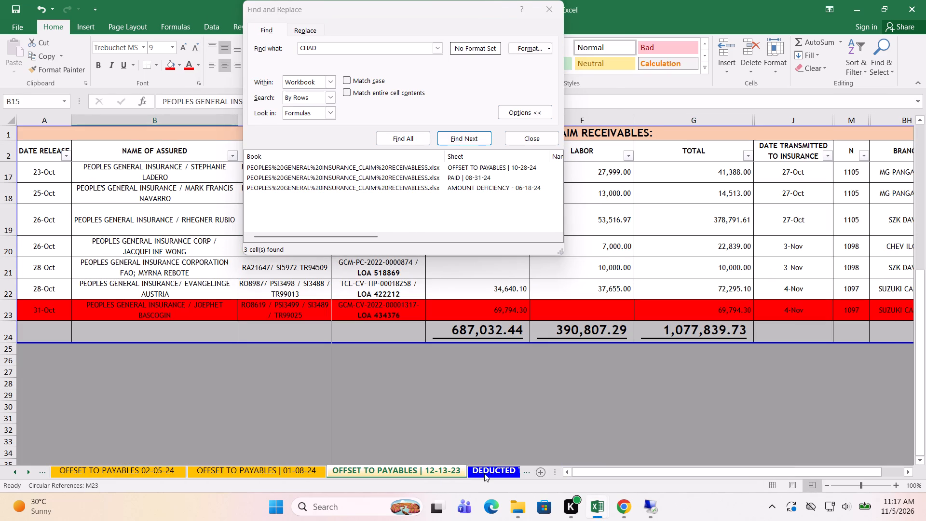
click(484, 473)
click(481, 470)
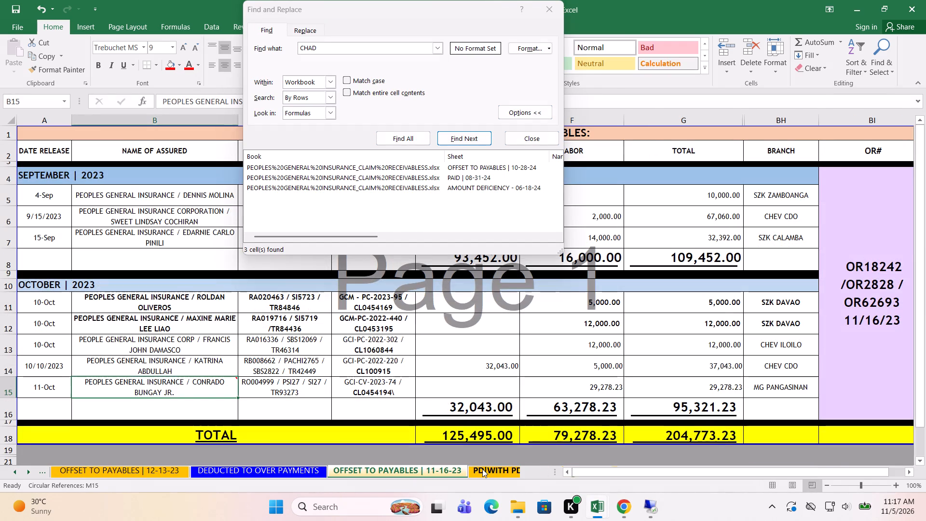
click(483, 469)
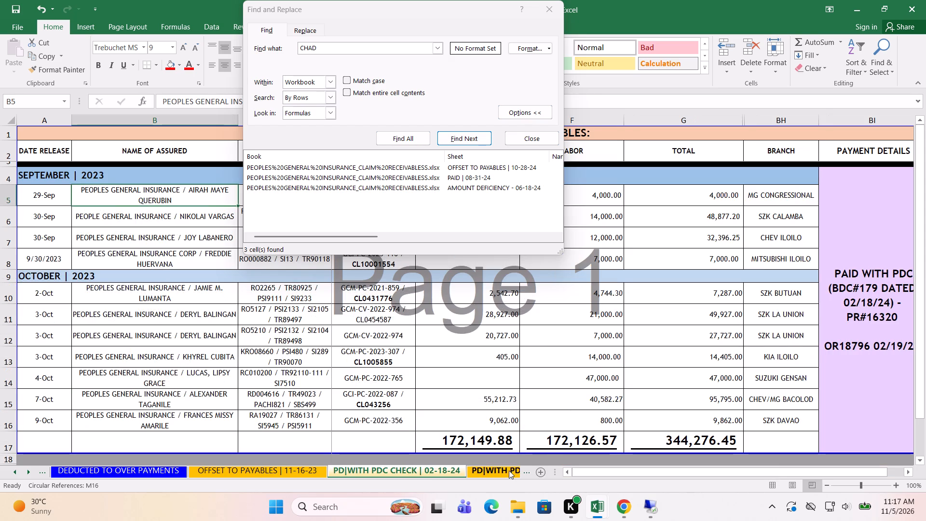
click(503, 470)
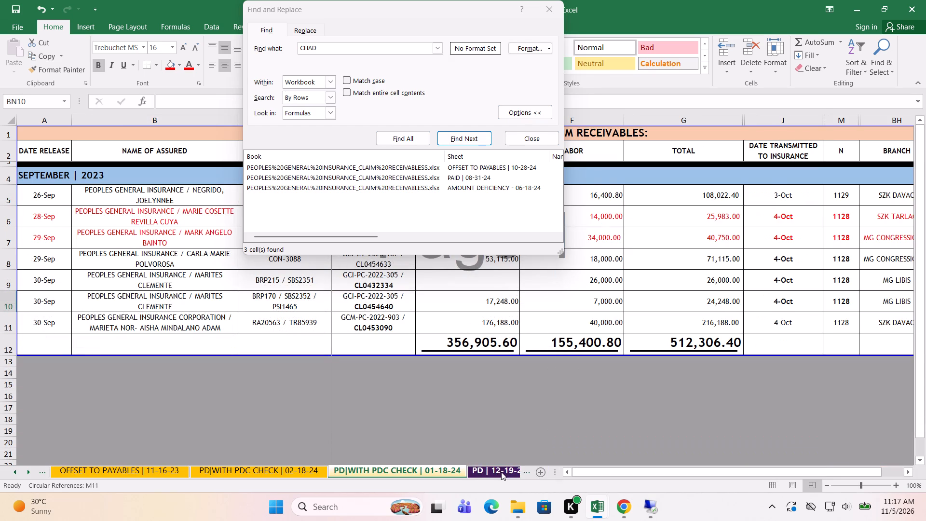
Look through the 2023 paid and offset sheets from PD | 12-19-23 to PD |OFFSET|TO PAYABLES|08-04-23, examining the June claims on the last one.
click(501, 472)
click(491, 473)
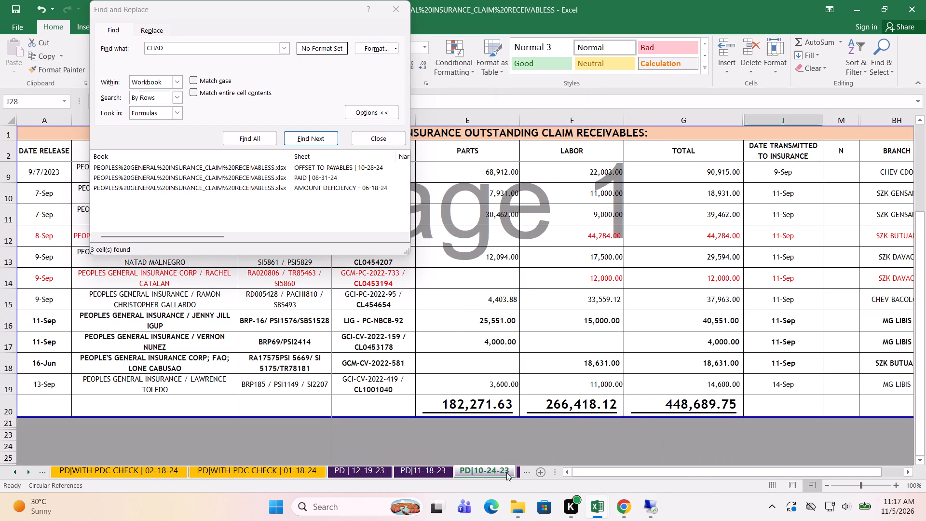
click(500, 469)
click(518, 470)
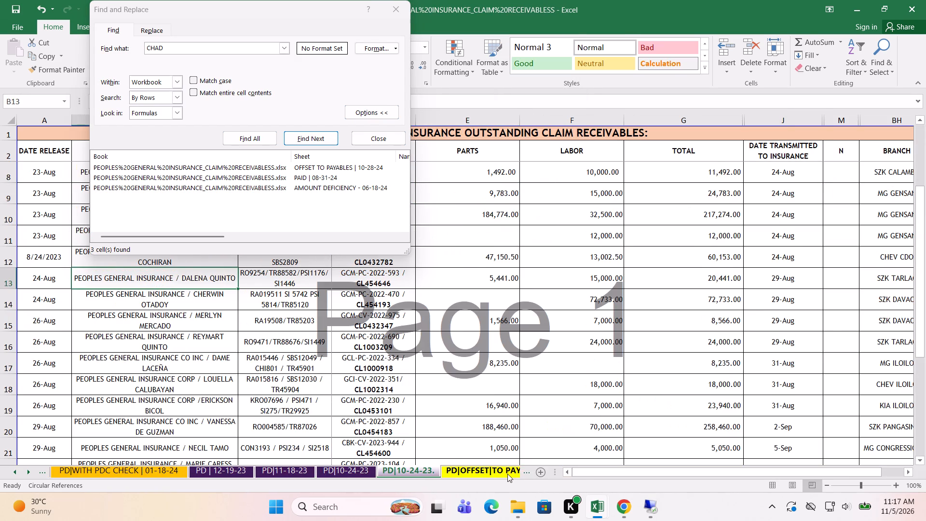
click(507, 474)
click(507, 473)
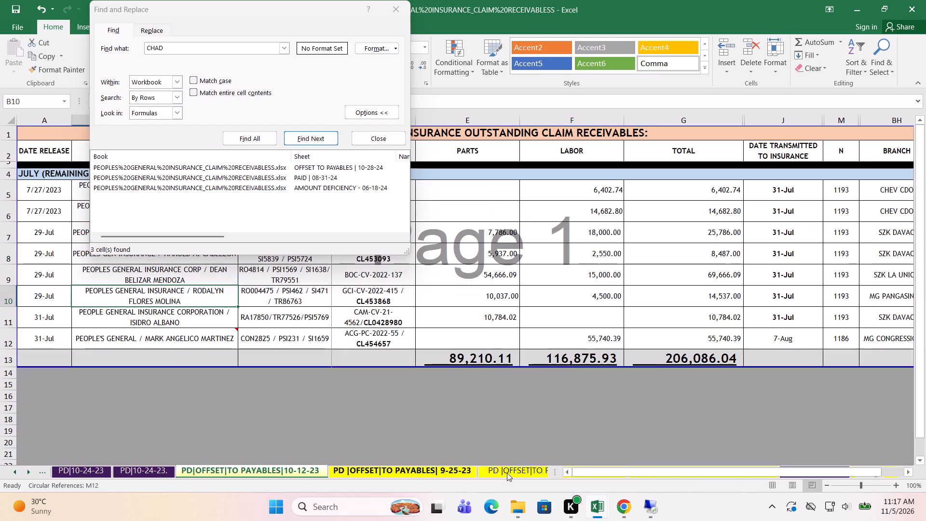
click(507, 473)
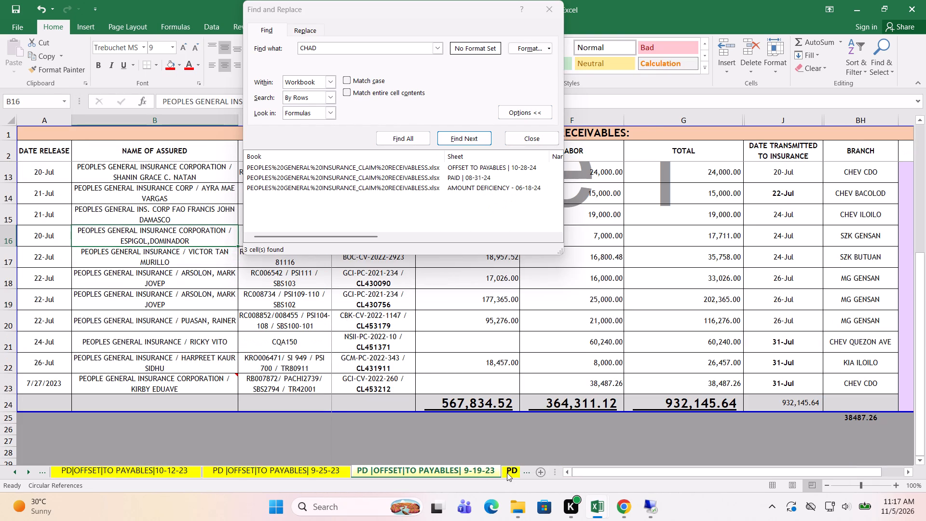
click(510, 472)
click(510, 472)
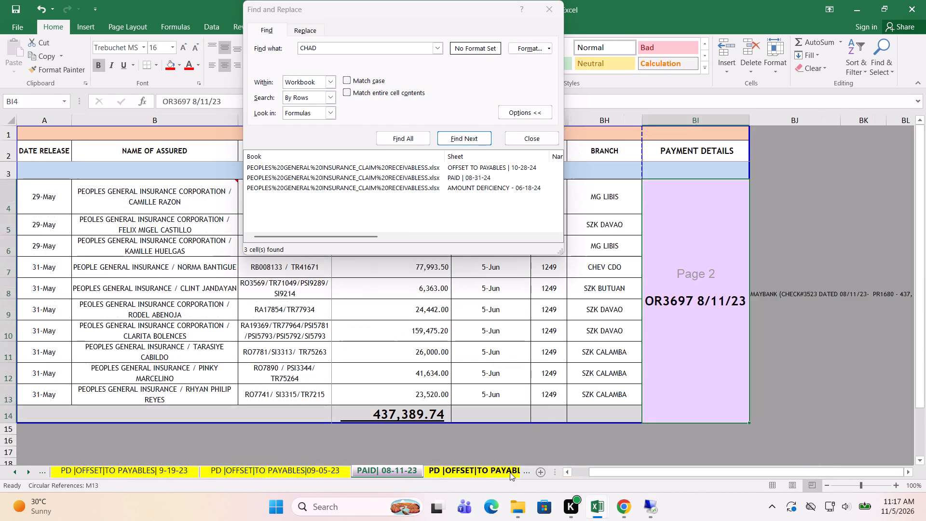
click(510, 472)
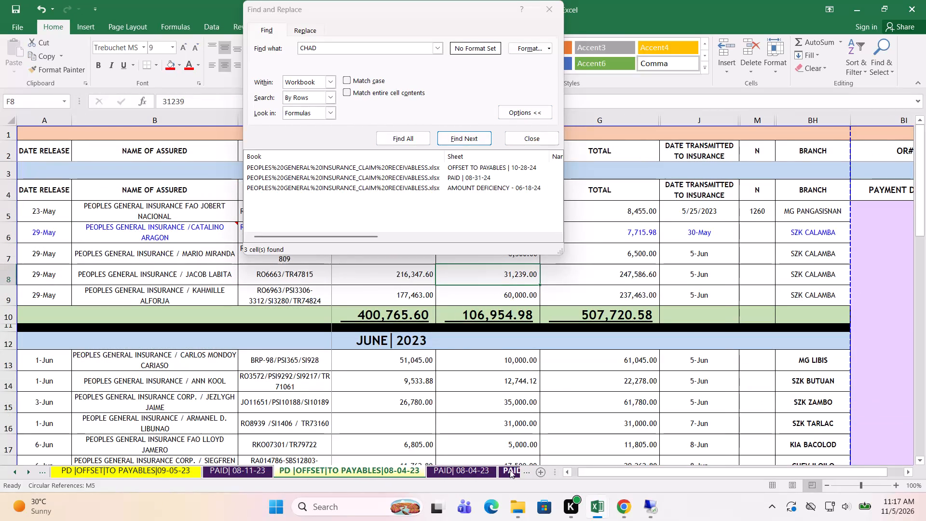
scroll(510, 423, down, 5)
scroll(516, 433, up, 3)
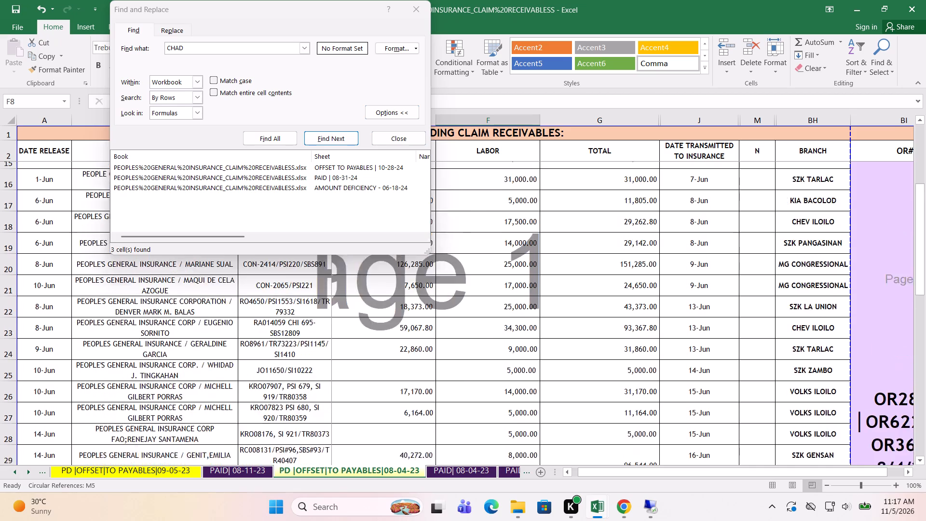
Return to DEDUCTED TO OVER PAYMENTS, examine its claim totals and overpayment details, and compare it with OFFSET TO PAYABLES | 12-13-23.
click(16, 475)
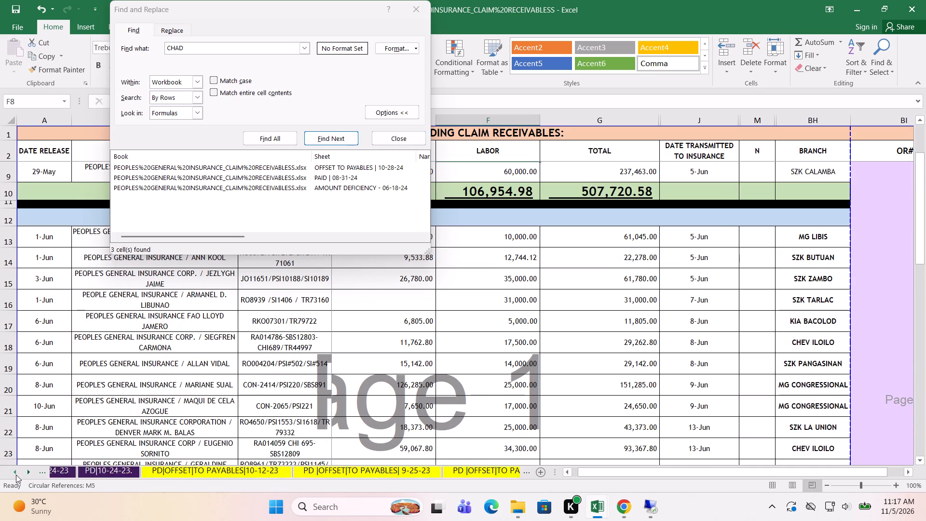
triple_click(16, 475)
click(16, 475)
triple_click(17, 475)
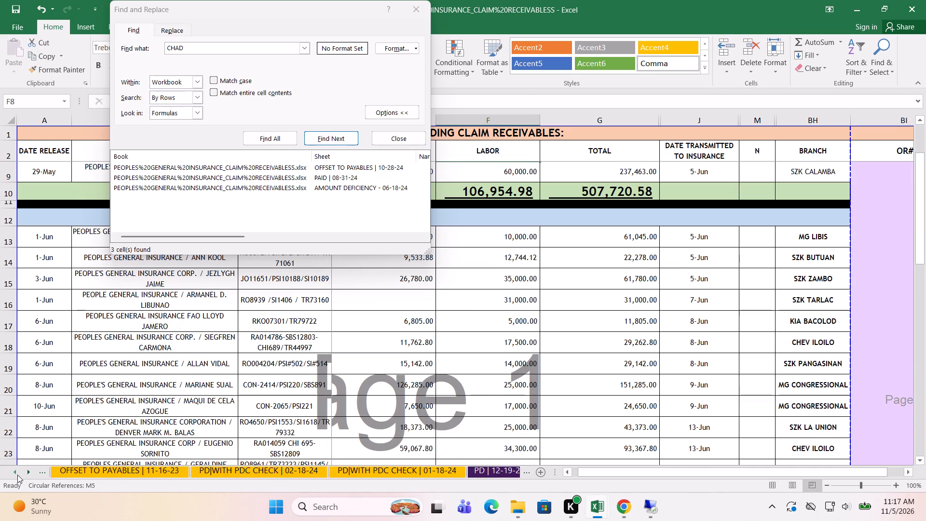
click(18, 475)
click(483, 470)
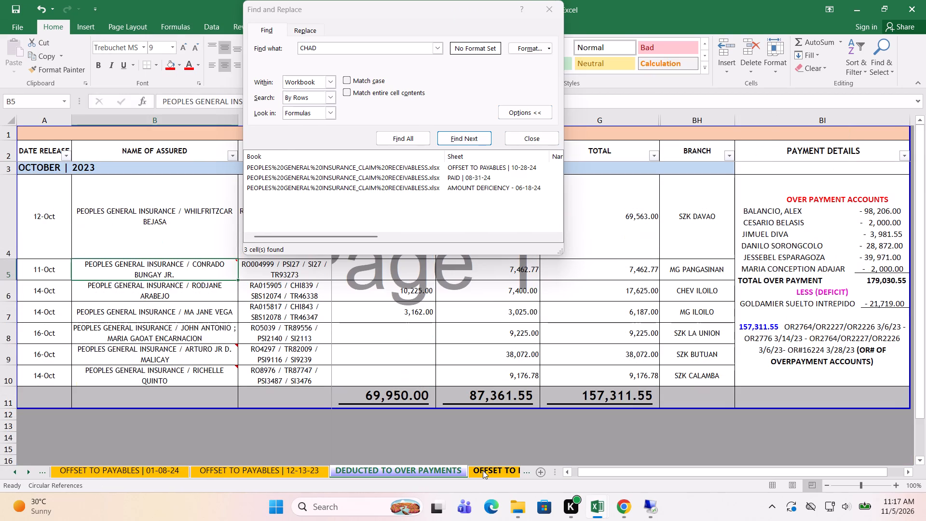
click(634, 371)
click(638, 338)
click(630, 290)
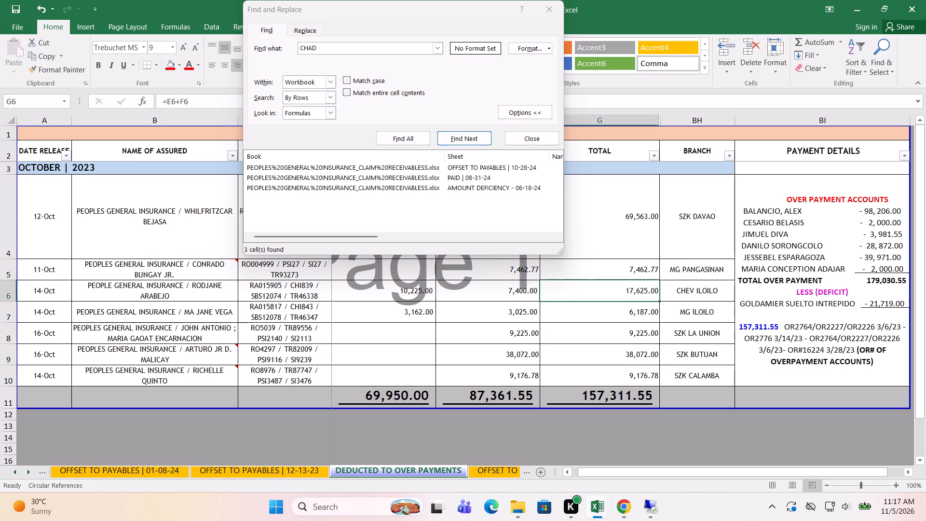
click(269, 466)
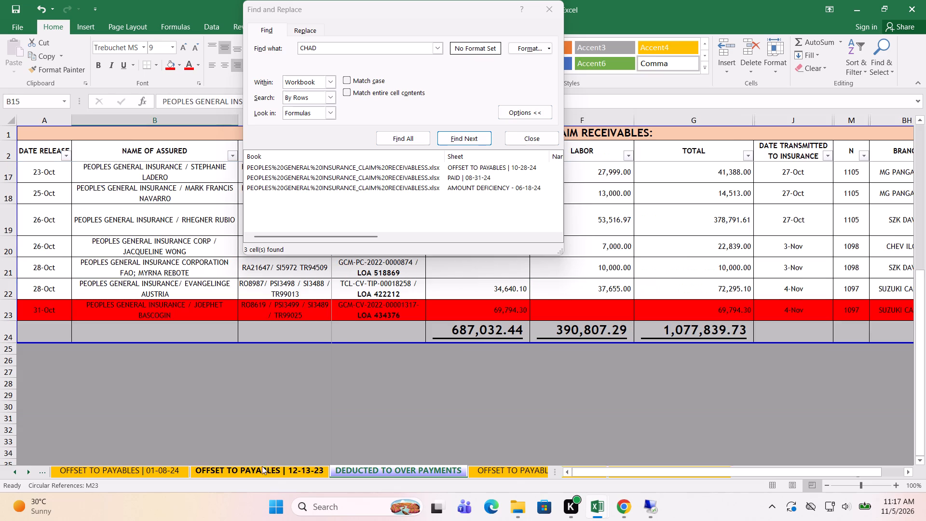
click(371, 468)
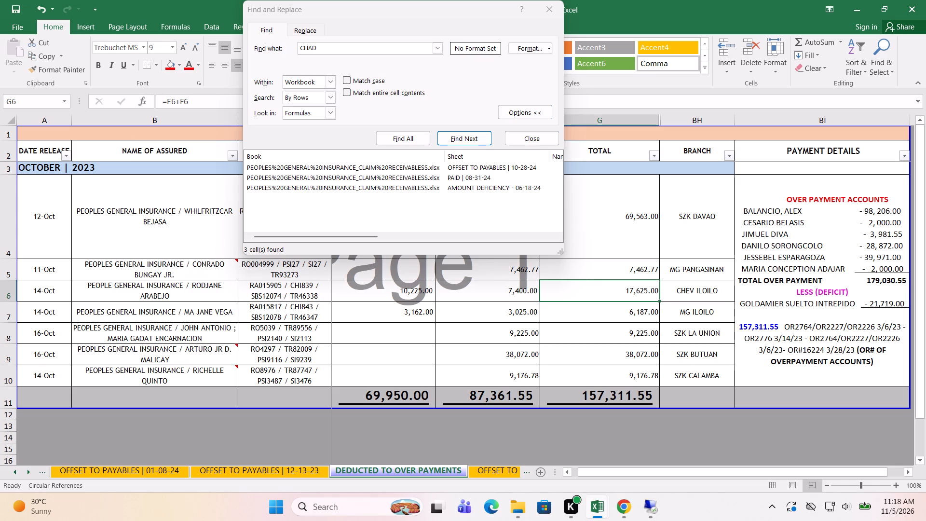
Look through the receivables workbook's offset sheets from OFFSET TO PAYABLES | 12-13-23 to 03-07-24, ending on OFFSET TO PAYABLES | 02-19-24.
click(264, 475)
click(157, 471)
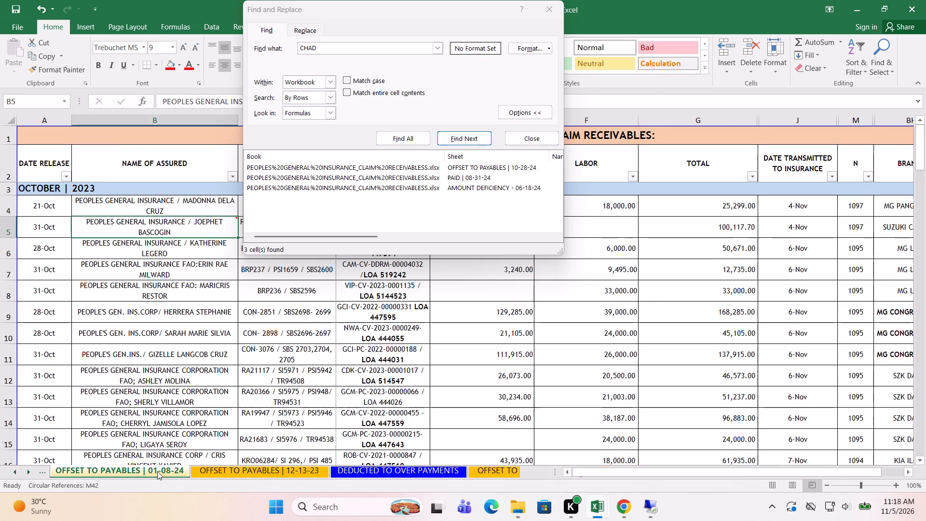
click(42, 476)
click(42, 476)
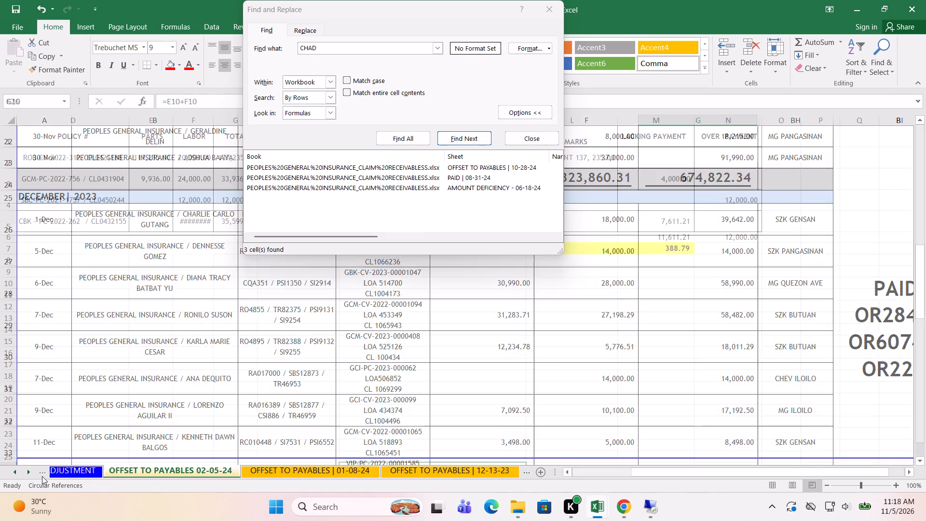
click(43, 476)
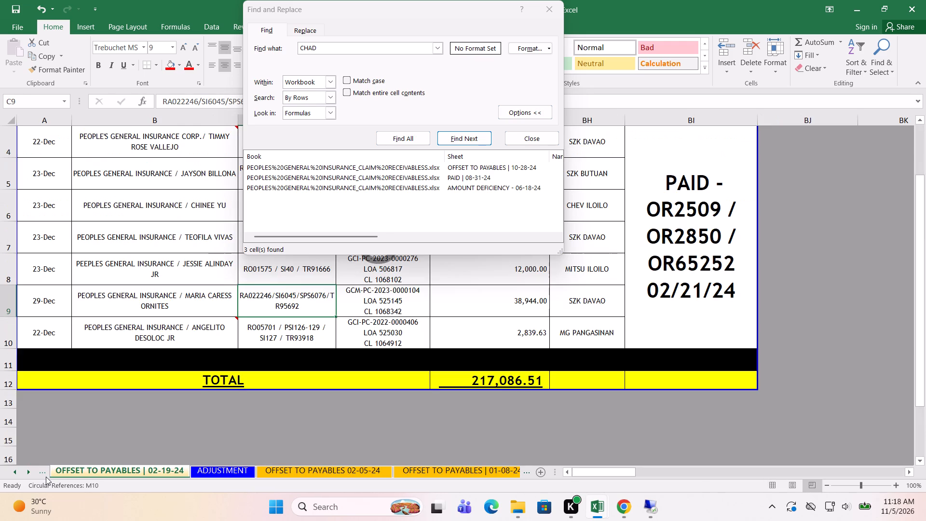
click(46, 477)
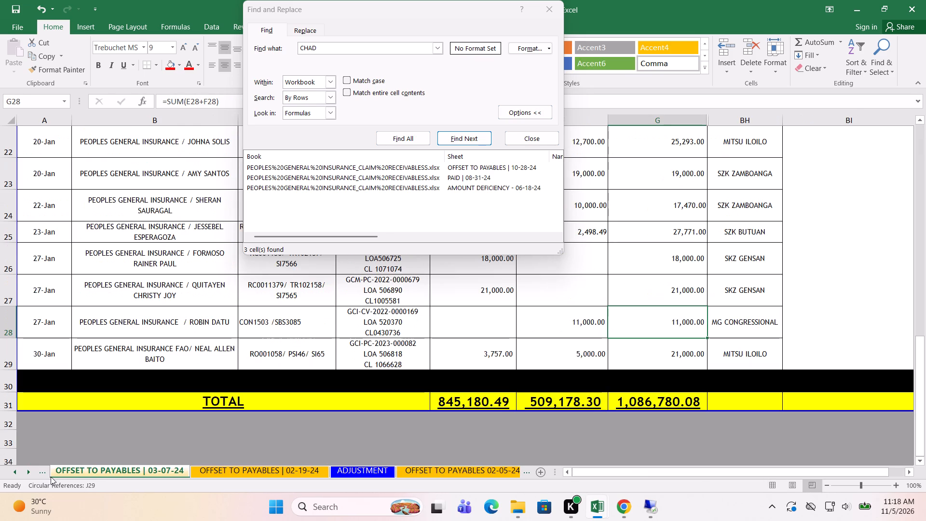
click(51, 477)
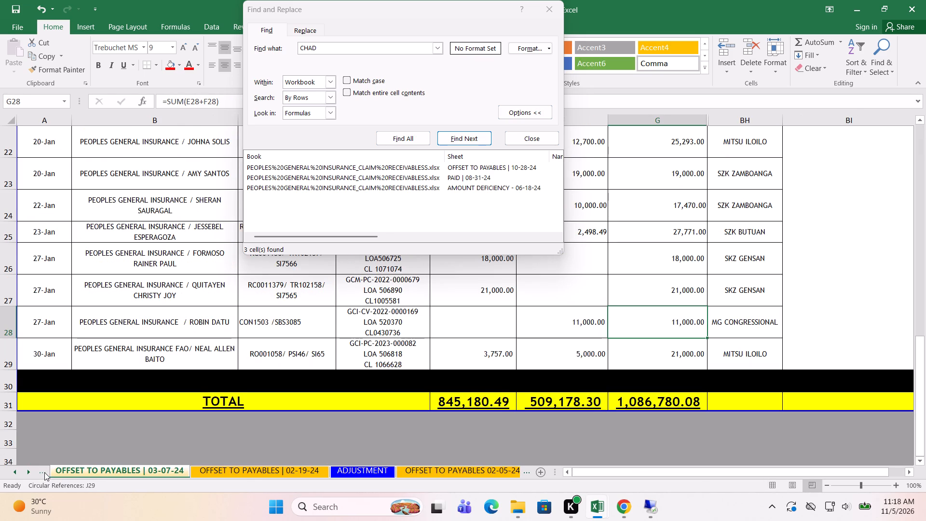
click(44, 472)
click(381, 472)
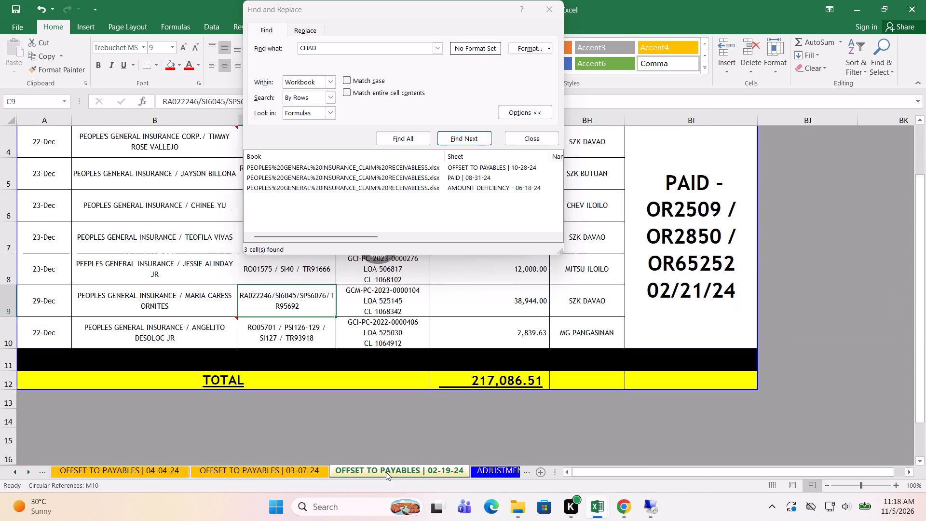
Examine the December 2023 claims on OFFSET TO PAYABLES 02-05-24, checking OFFSET TO PAYABLES | 01-08-24 and the ADJUSTMENT sheet as well.
click(480, 472)
click(481, 471)
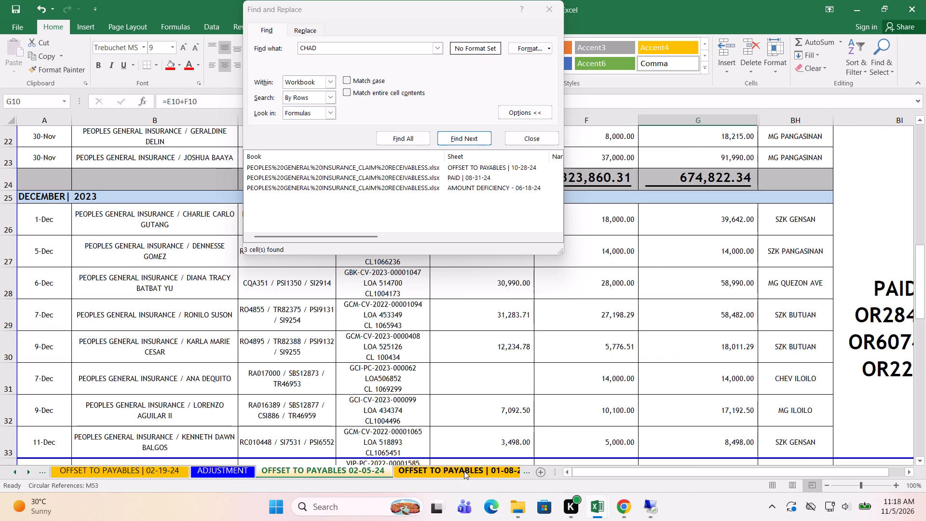
click(476, 471)
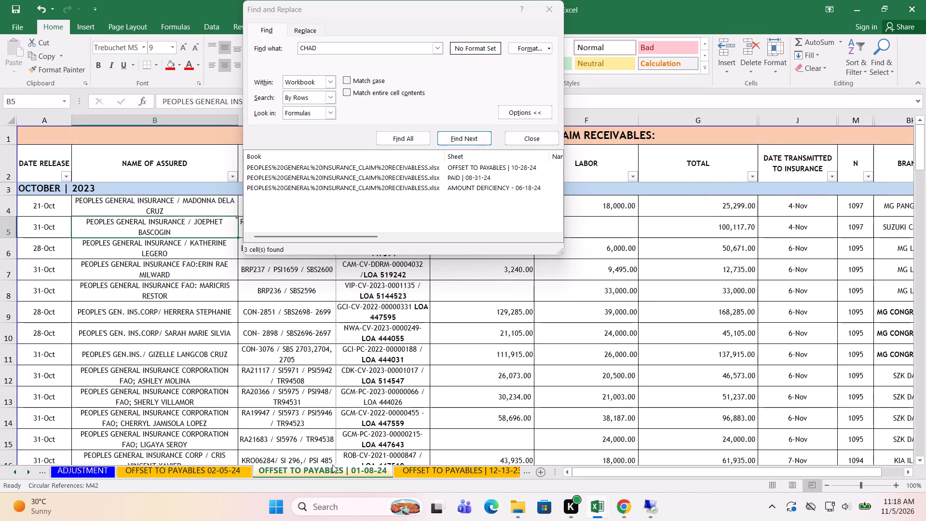
click(237, 474)
scroll(241, 471, down, 7)
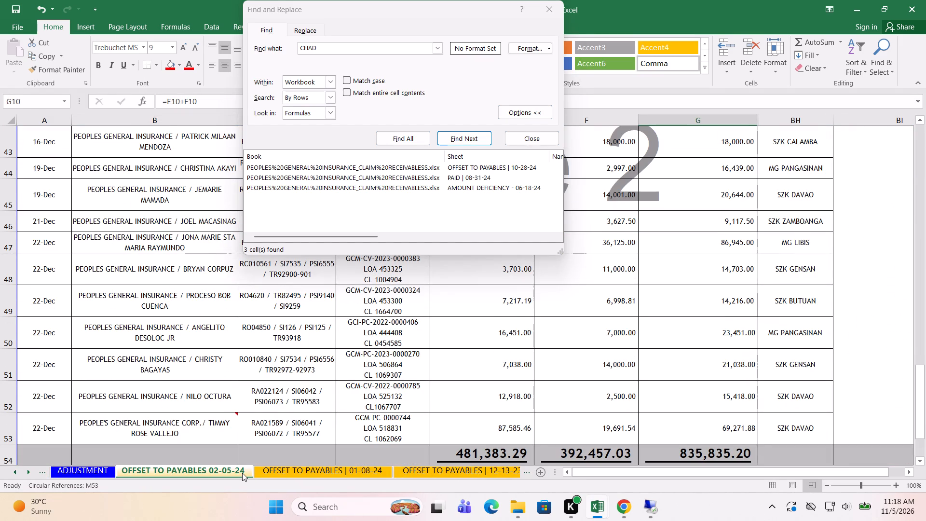
scroll(242, 473, down, 3)
scroll(242, 466, up, 3)
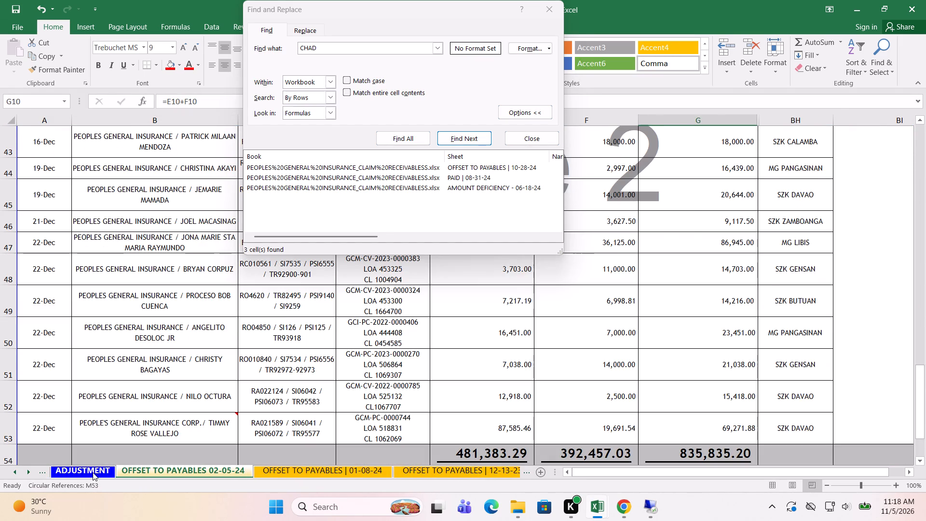
click(76, 472)
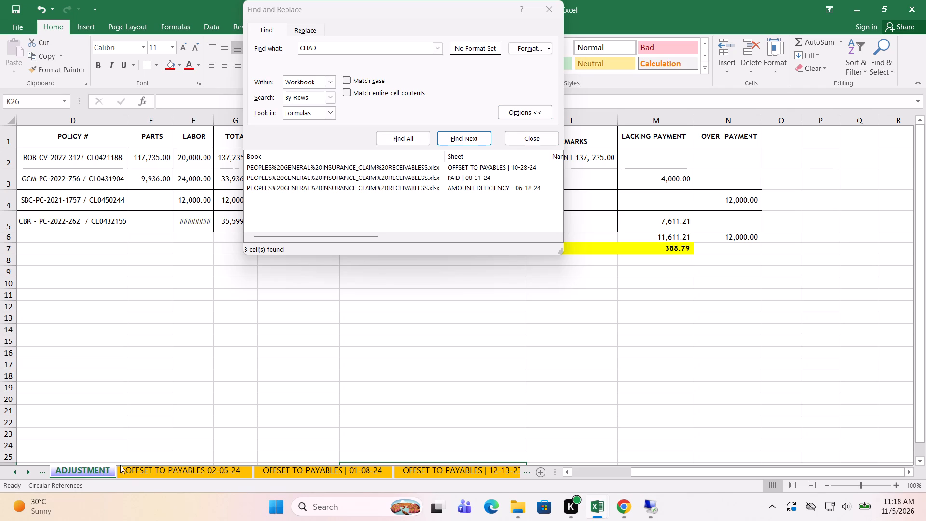
Switch to the GRANDCARS PAID CLAIMS workbook and examine its sheets from OFFSET TO PAYABLES | 01-08-24 to DEDUCTED TO OVER PAYMENTS, ending on 12-13-23.
click(602, 508)
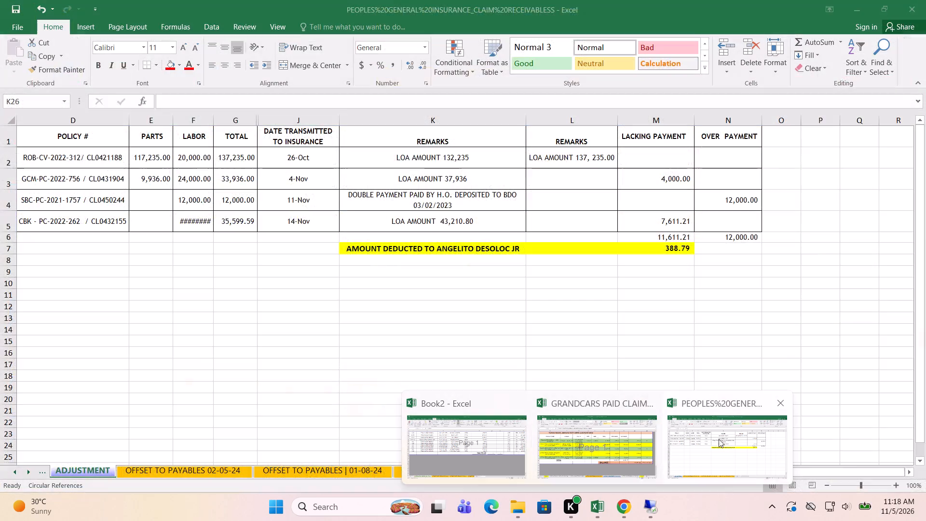
click(619, 442)
click(681, 468)
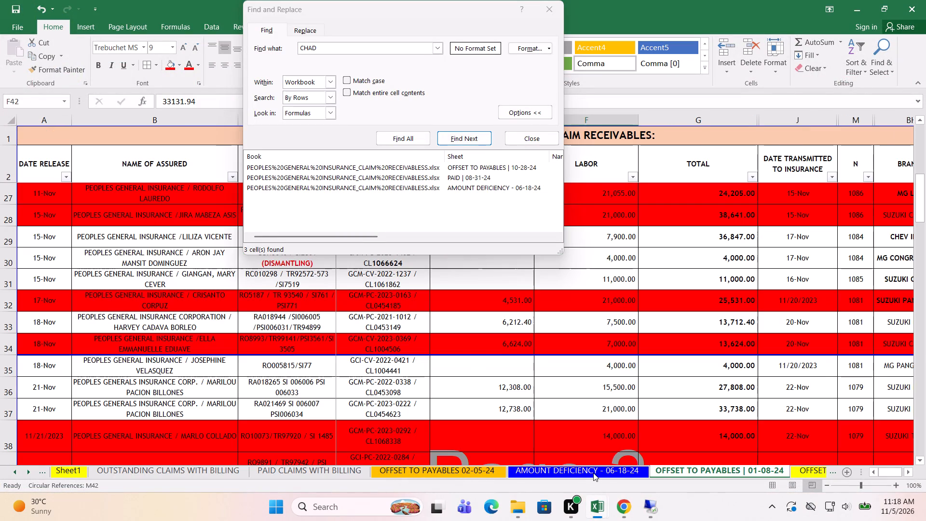
click(799, 465)
click(786, 467)
click(780, 469)
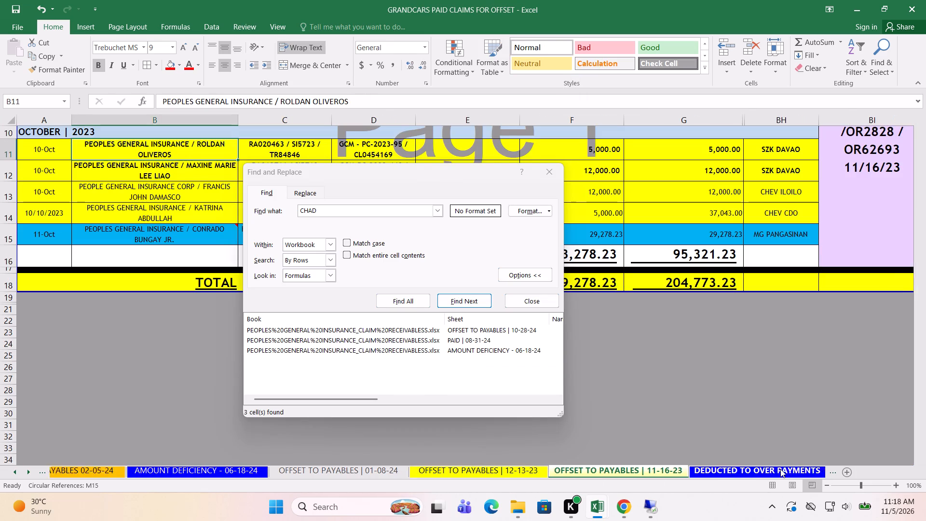
click(559, 472)
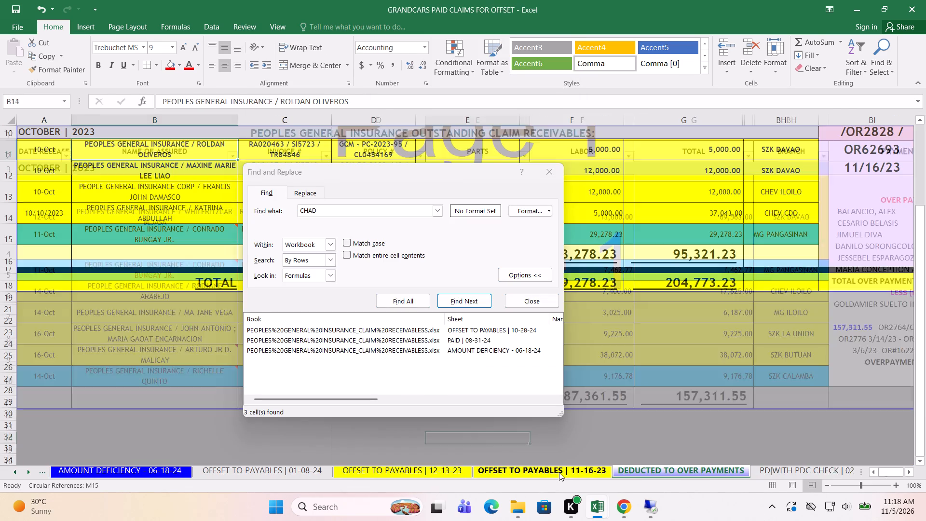
click(435, 475)
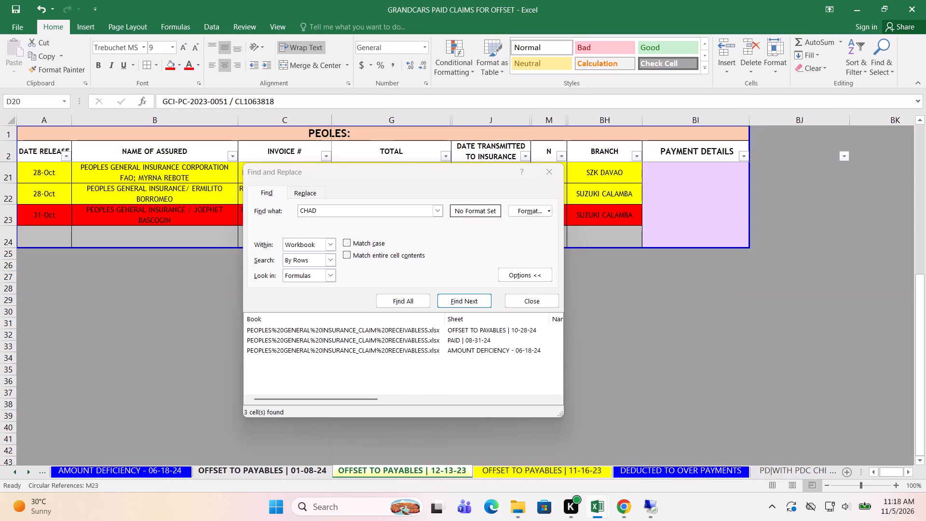
Compare the CHAD claim matches on AMOUNT DEFICIENCY - 06-18-24, PAID | 08-31-24 and OFFSET TO PAYABLES | 10-28-24 in the receivables workbook.
click(493, 346)
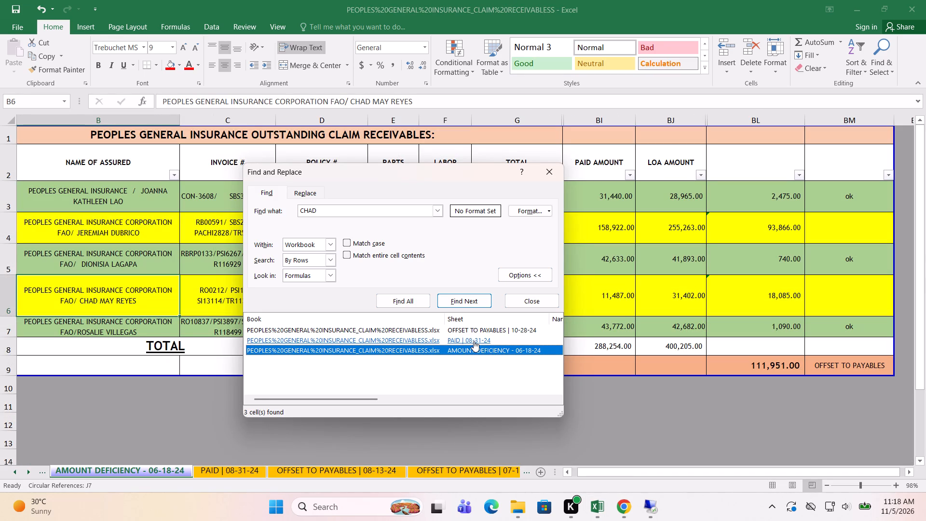
click(474, 341)
click(472, 330)
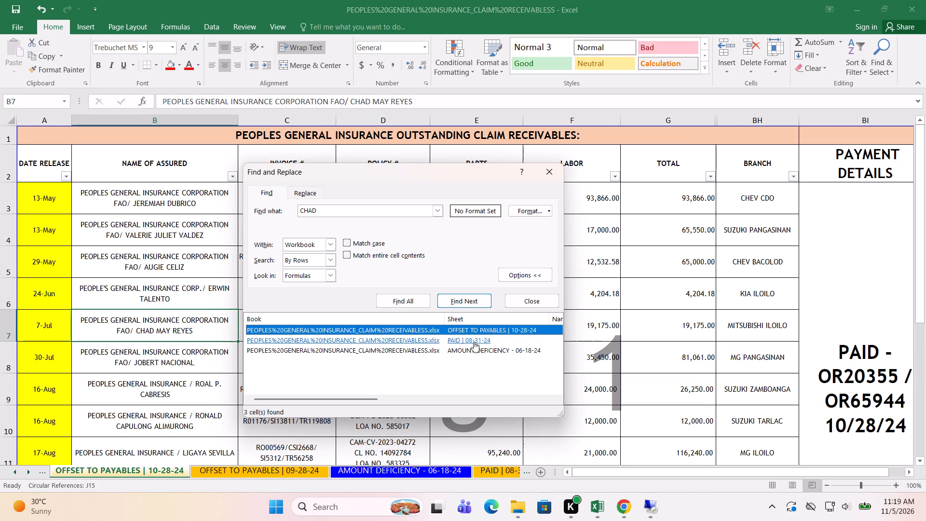
click(474, 342)
click(473, 349)
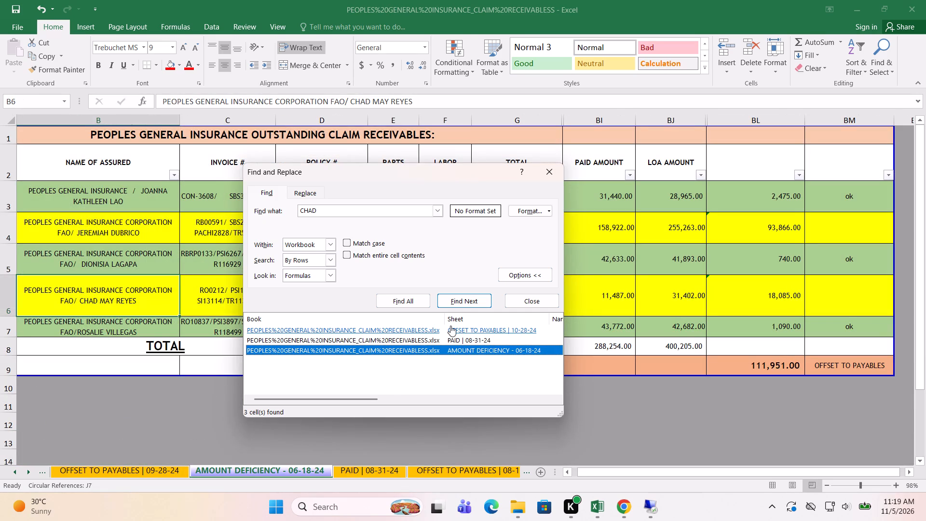
drag(392, 212, 260, 207)
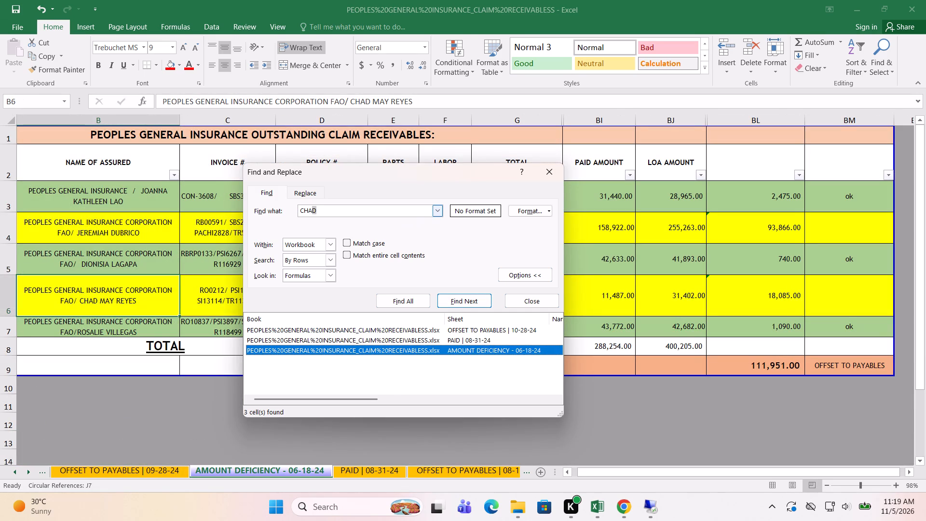
drag(260, 207, 259, 207)
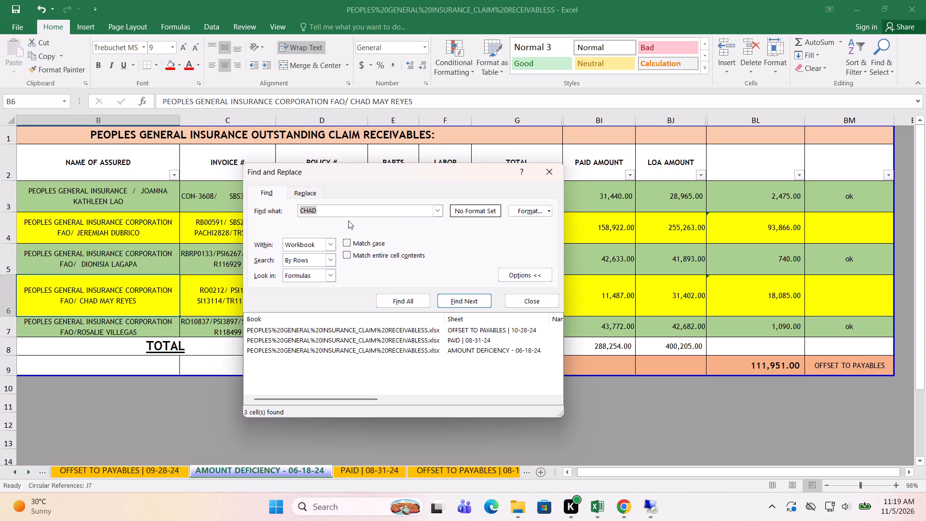
key(b)
key(BackSpace)
key(BackSpace)
key(BackSpace)
key(BackSpace)
key(BackSpace)
key(BackSpace)
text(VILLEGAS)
click(410, 296)
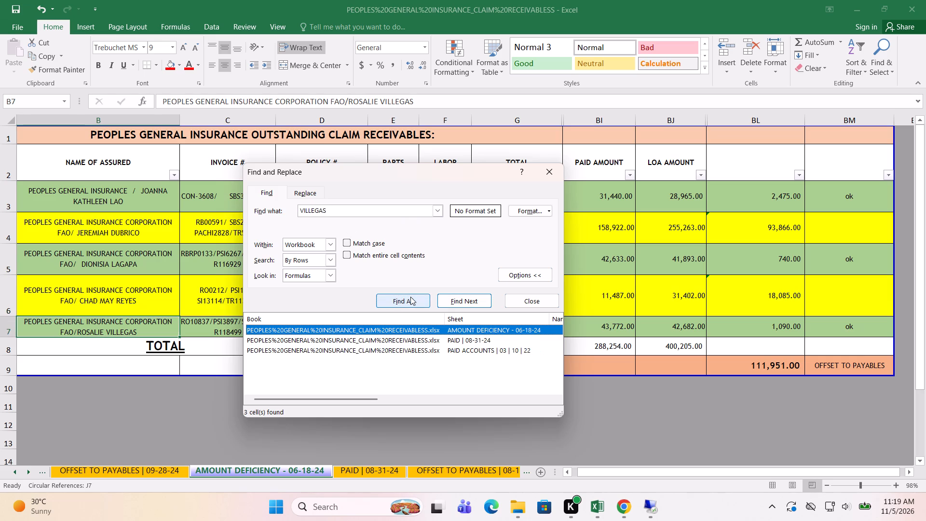
click(476, 328)
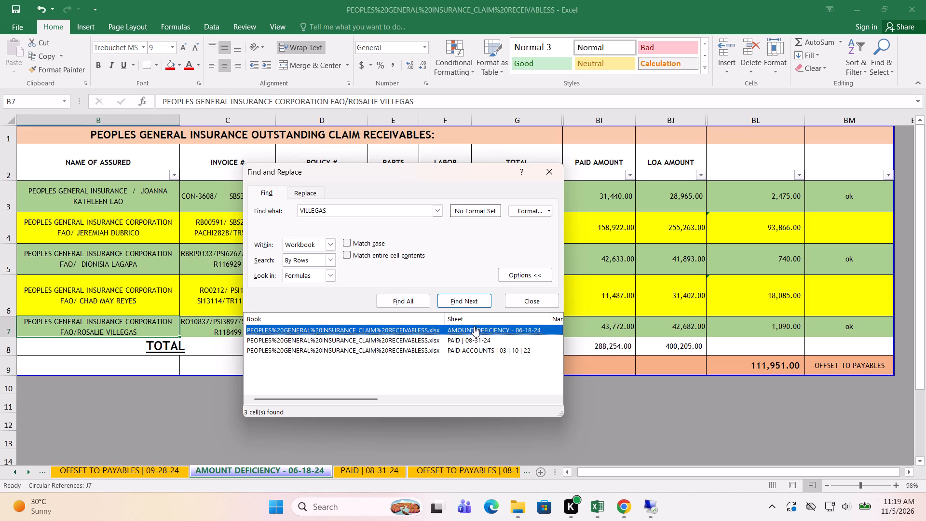
click(490, 330)
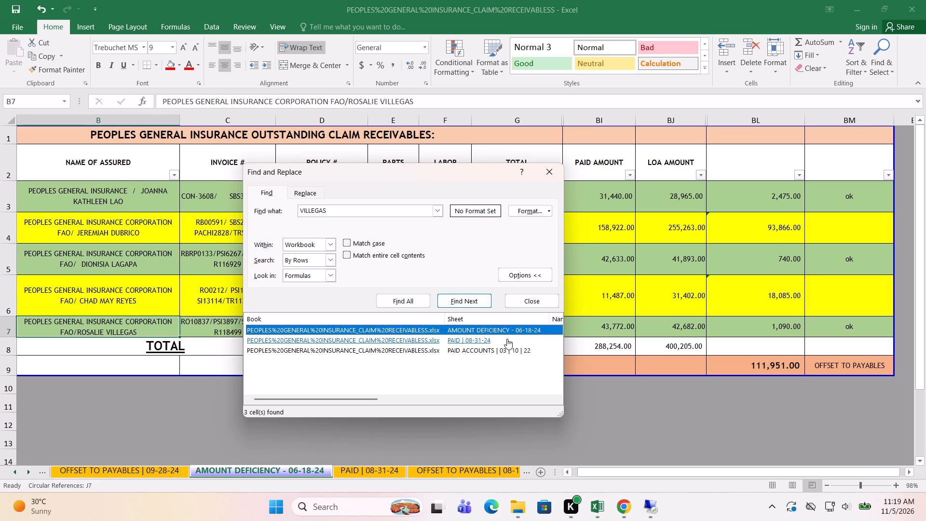
click(485, 339)
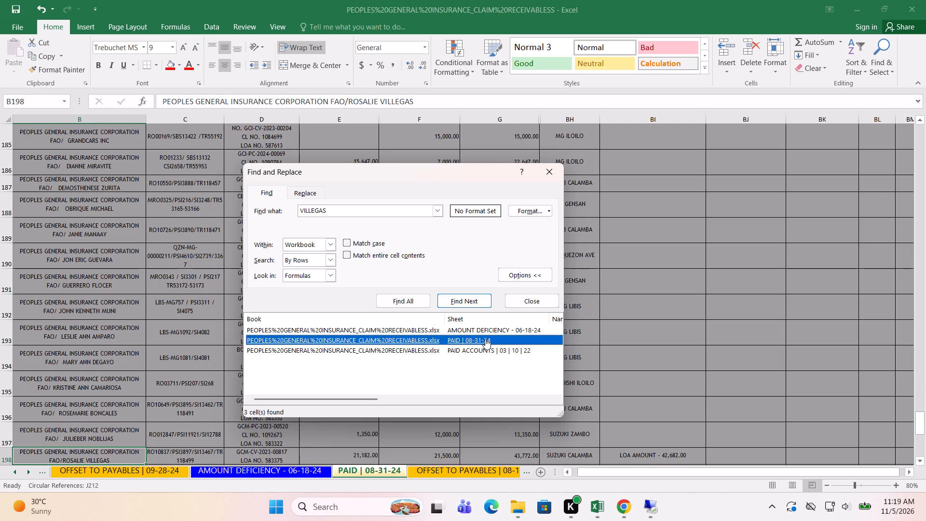